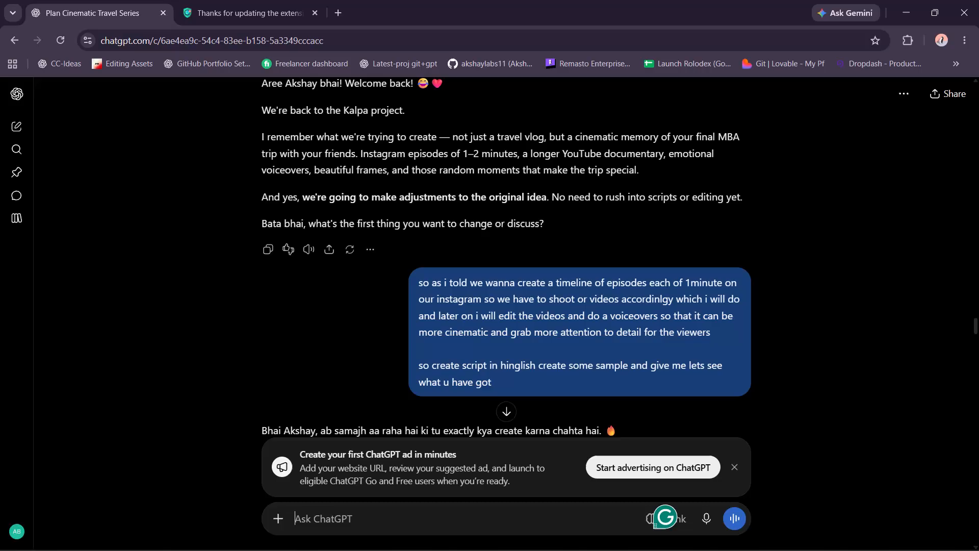
left_click(323, 530)
type("ex")
key("Return")
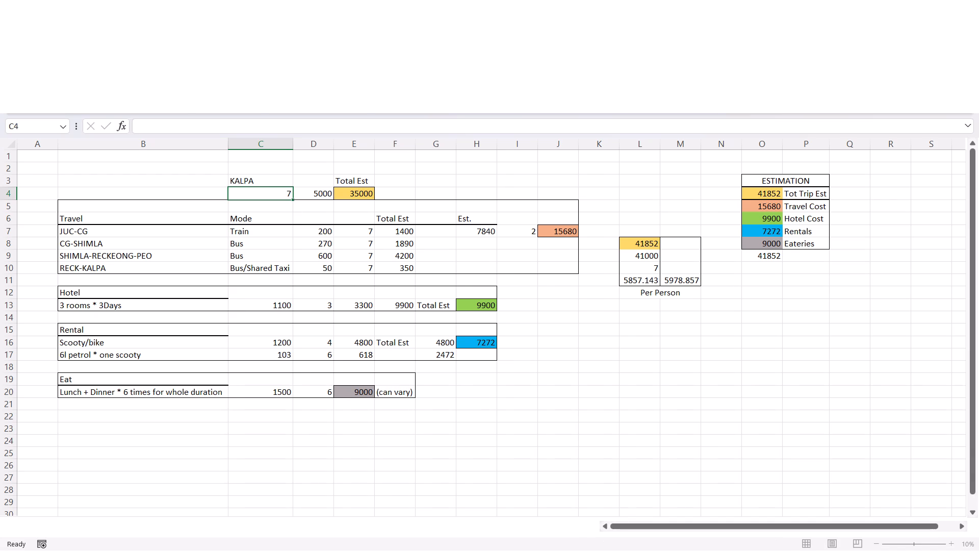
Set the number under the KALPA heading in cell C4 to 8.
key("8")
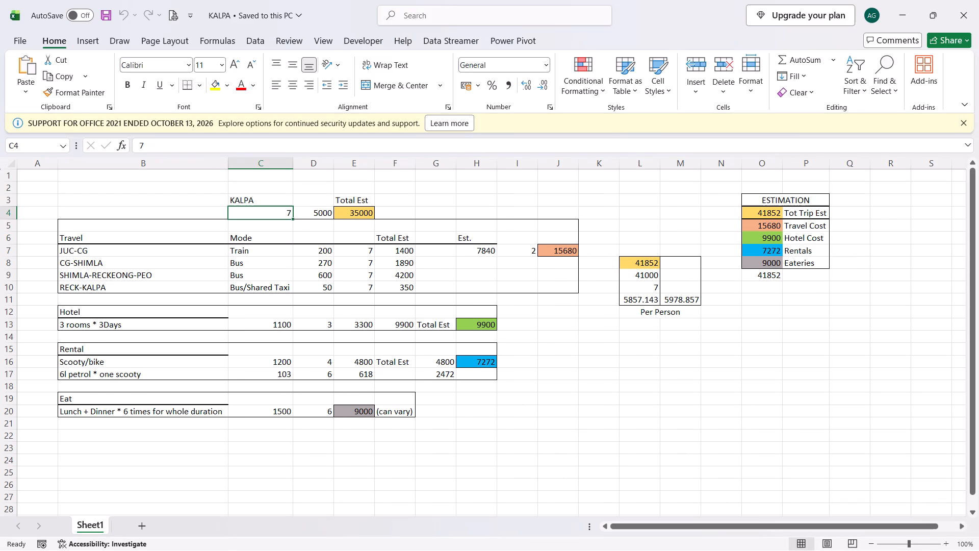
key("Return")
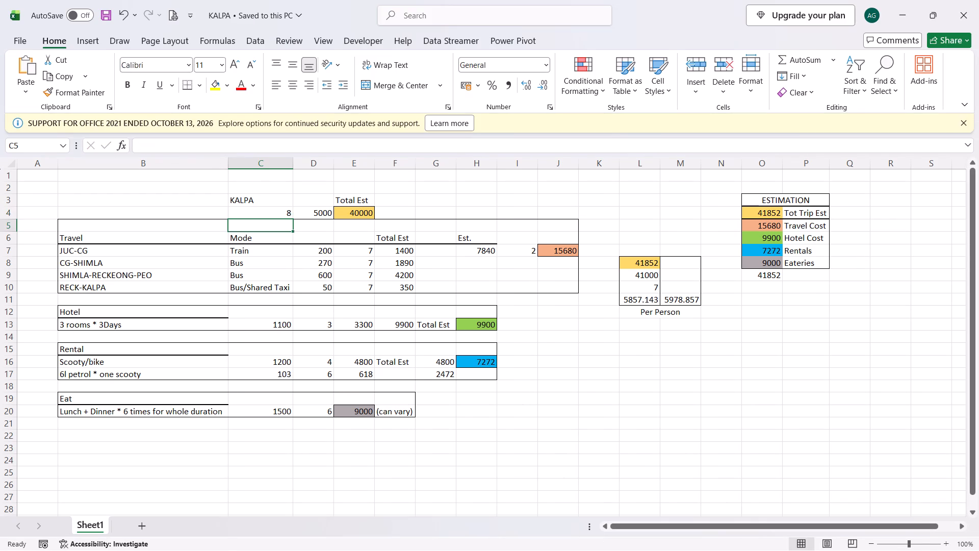
Inspect the formulas behind the overall trip total in L8 and the Total Est in E4.
left_click(640, 261)
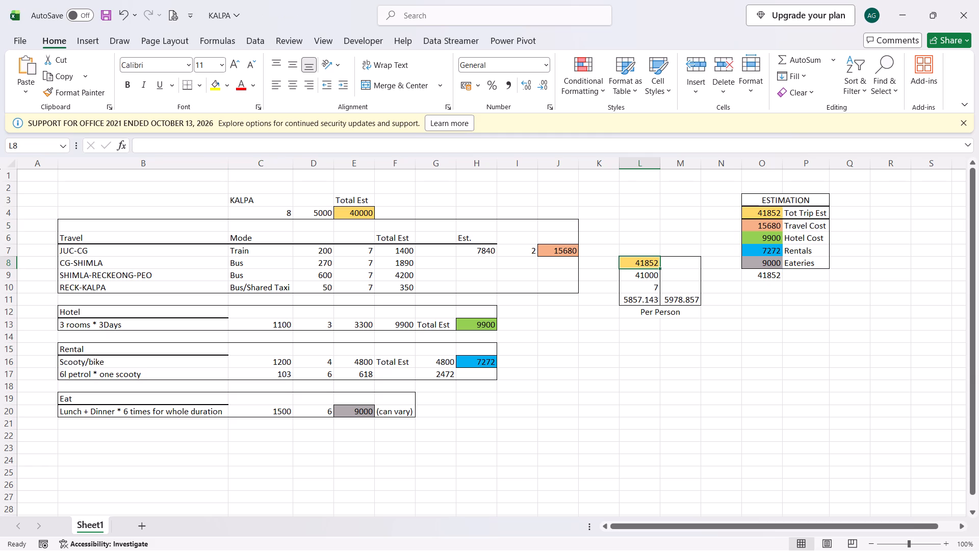
scroll(640, 261, "up", 1)
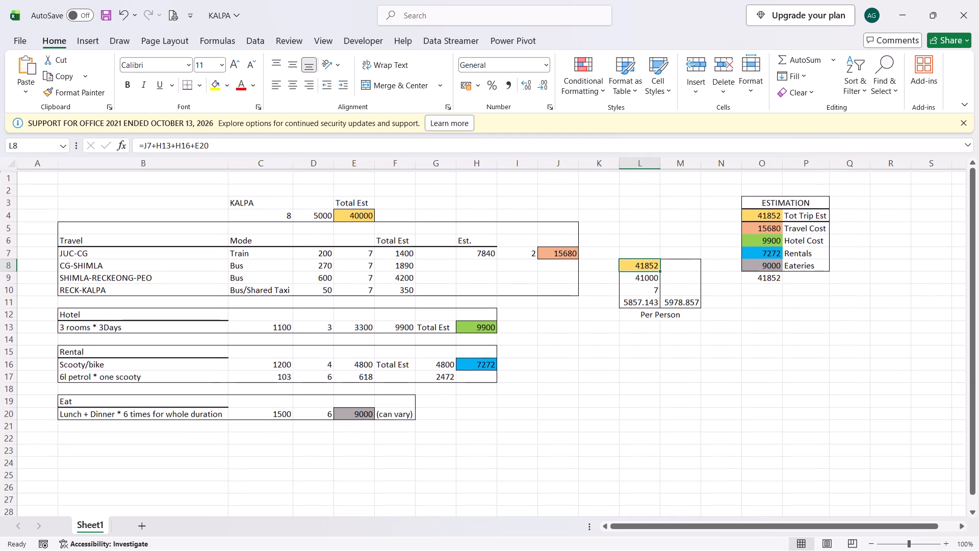
scroll(640, 261, "up", 1)
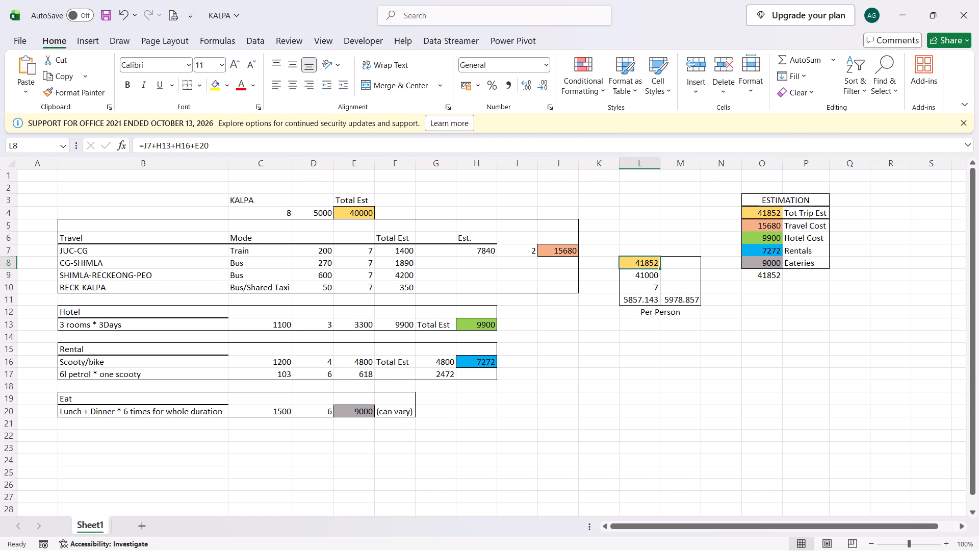
left_click(610, 339)
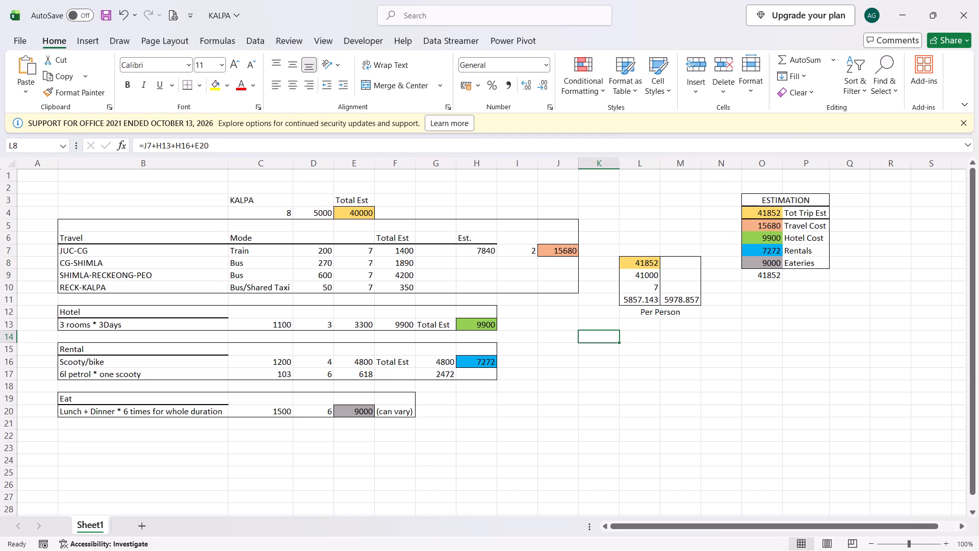
left_click(364, 210)
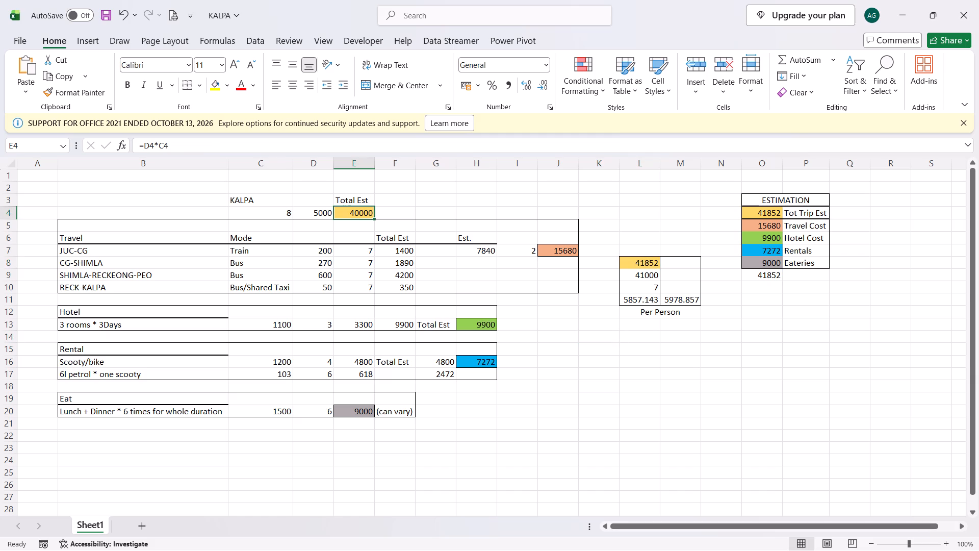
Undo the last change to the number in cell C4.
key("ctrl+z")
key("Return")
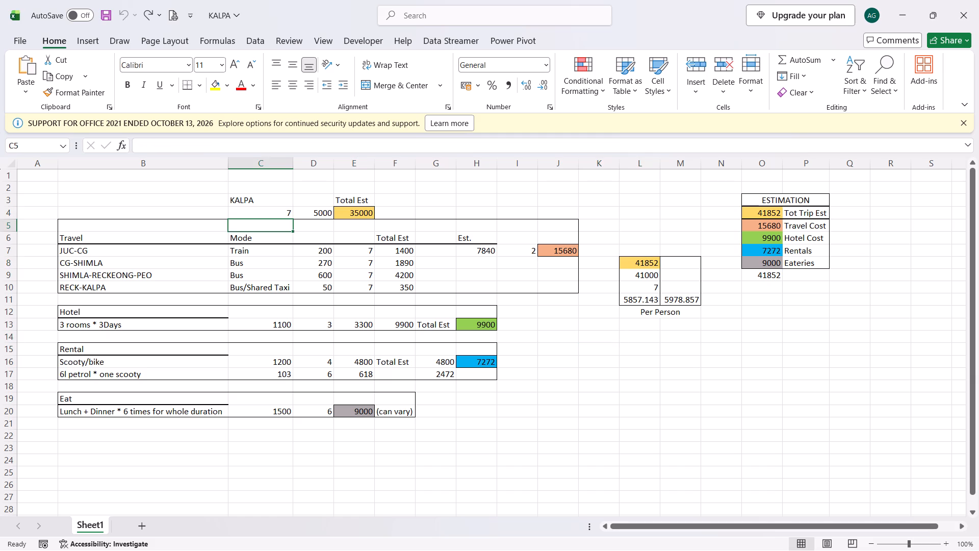
Set the number under the KALPA heading in cell C4 to 8.
left_click(288, 213)
key("8")
key("Return")
Change the fill of the Total Est cell E4 to the light grey theme colour.
left_click(632, 260)
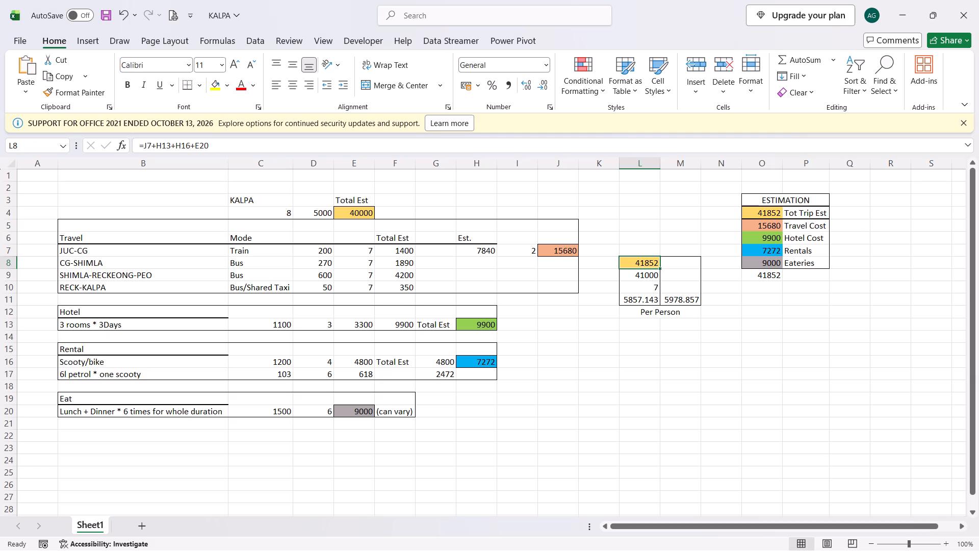
left_click(363, 205)
left_click(355, 210)
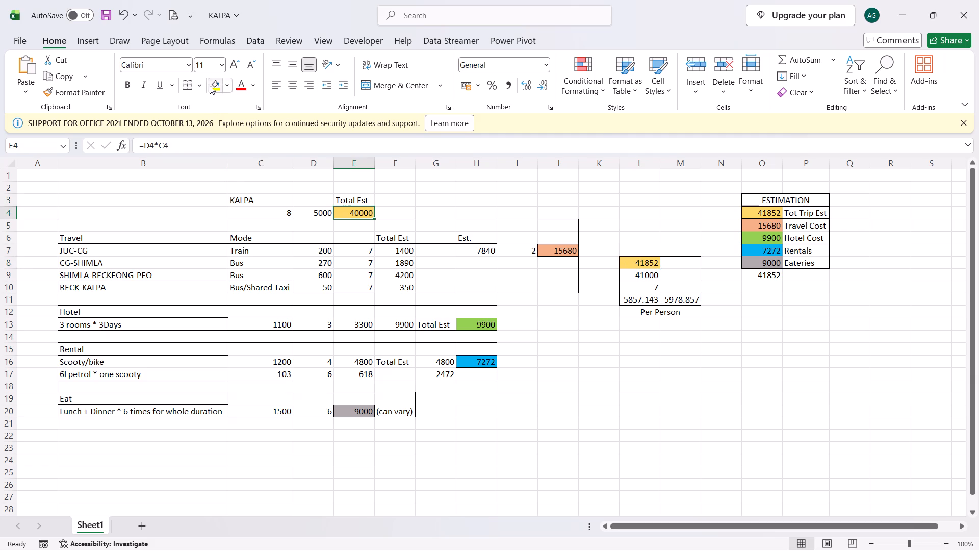
left_click(229, 85)
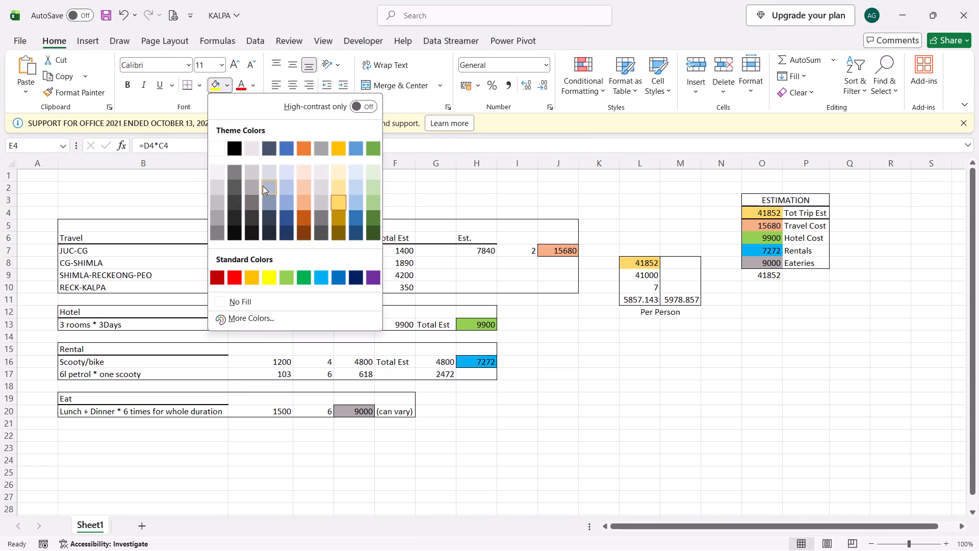
left_click(249, 164)
left_click(442, 170)
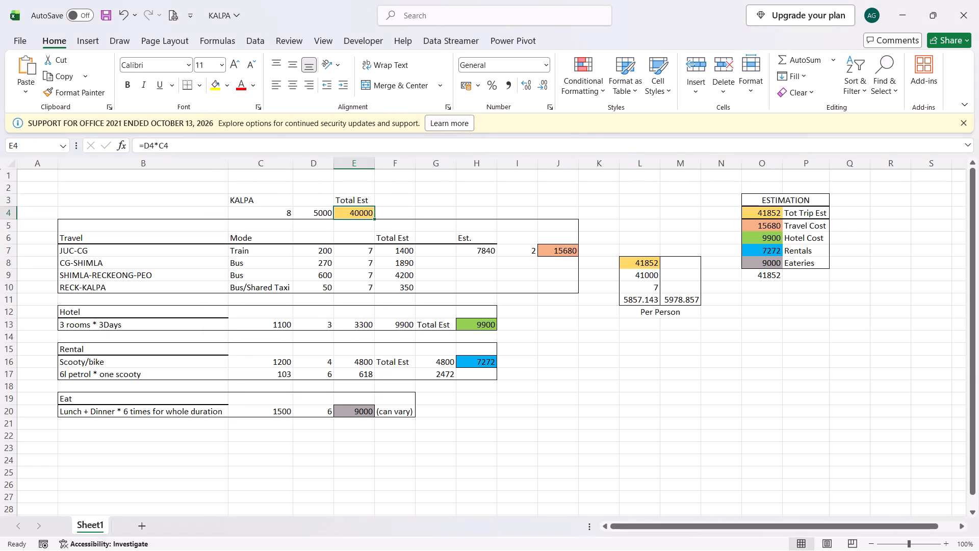
left_click(229, 87)
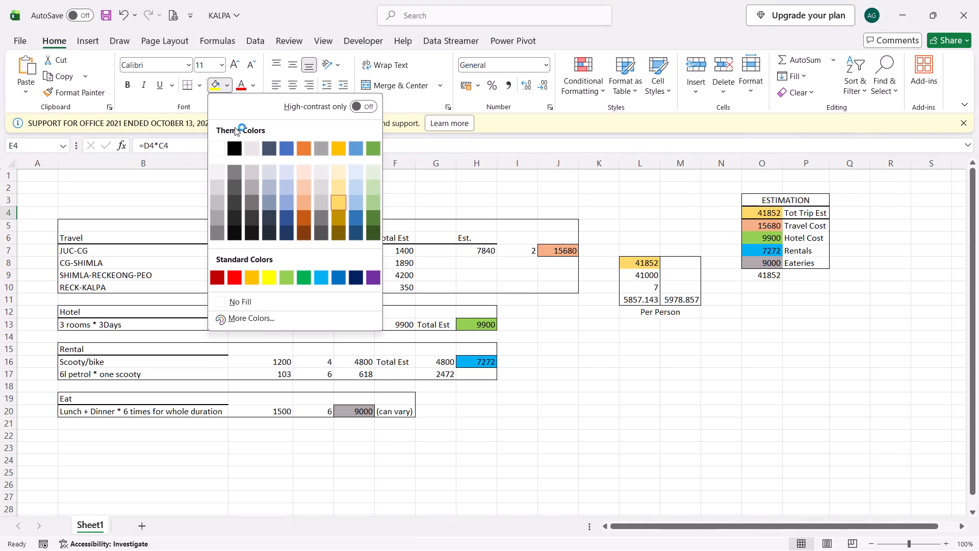
left_click(248, 147)
left_click(423, 183)
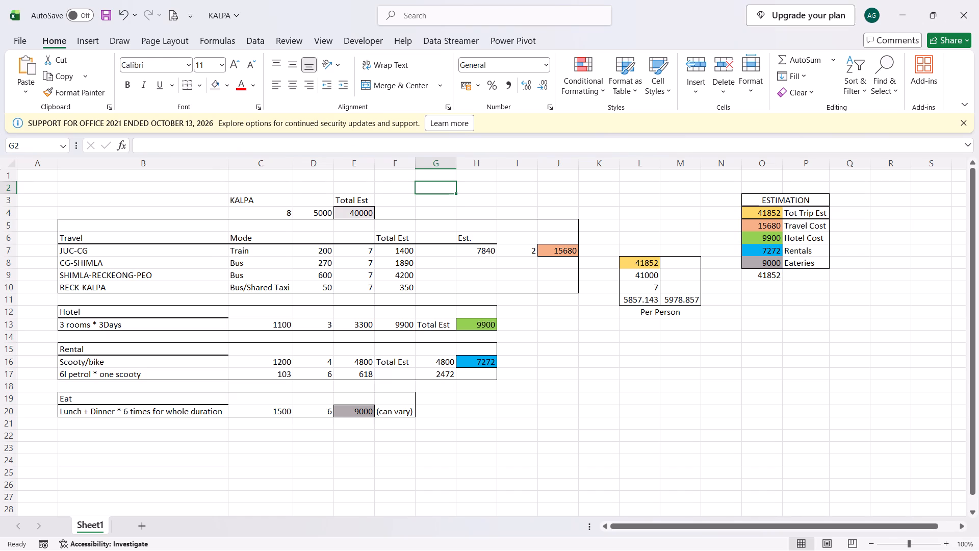
Set the hotel room rate in cell C13 to 1000.
left_click(280, 323)
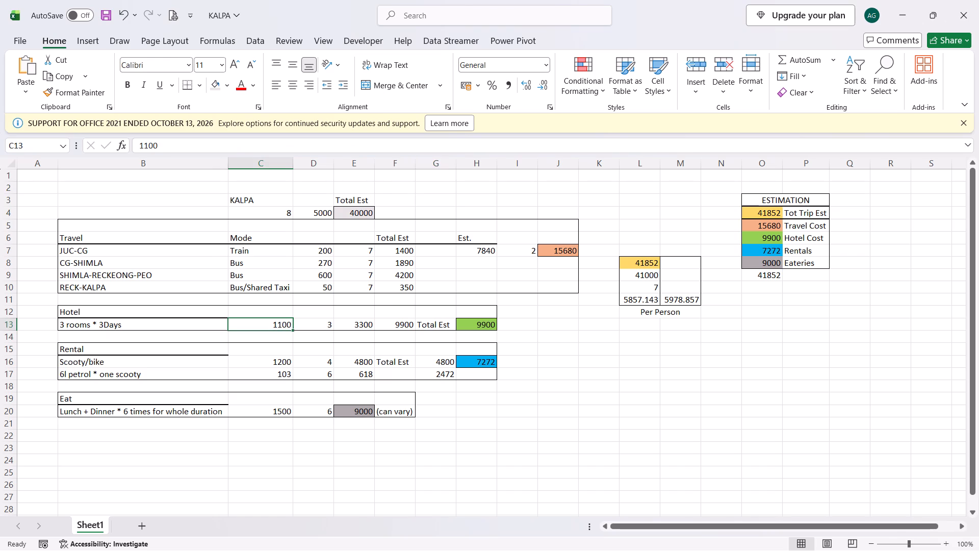
left_click(158, 145)
key("BackSpace")
key("BackSpace")
key("BackSpace")
type("000")
key("Return")
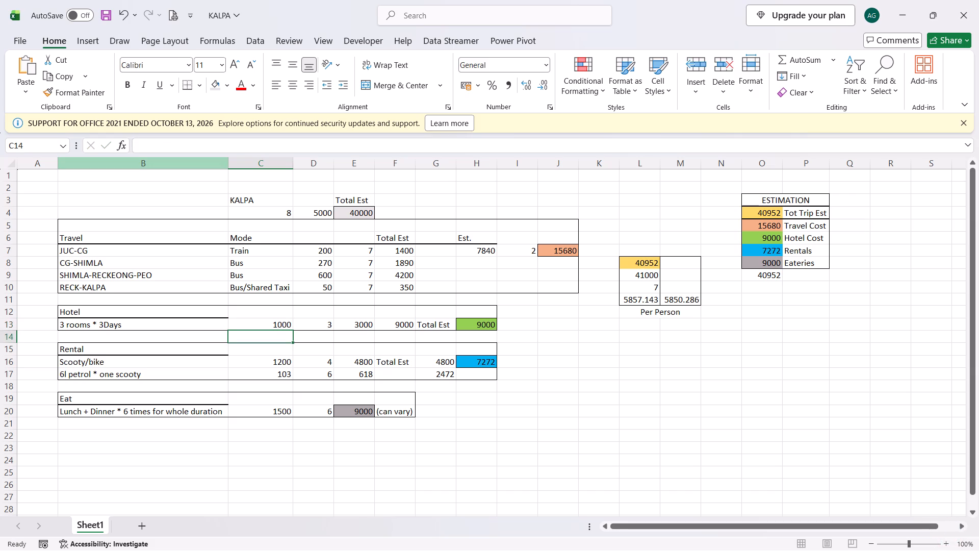
Set the Scooty/bike rental rate in cell C16 to 1800.
left_click(275, 364)
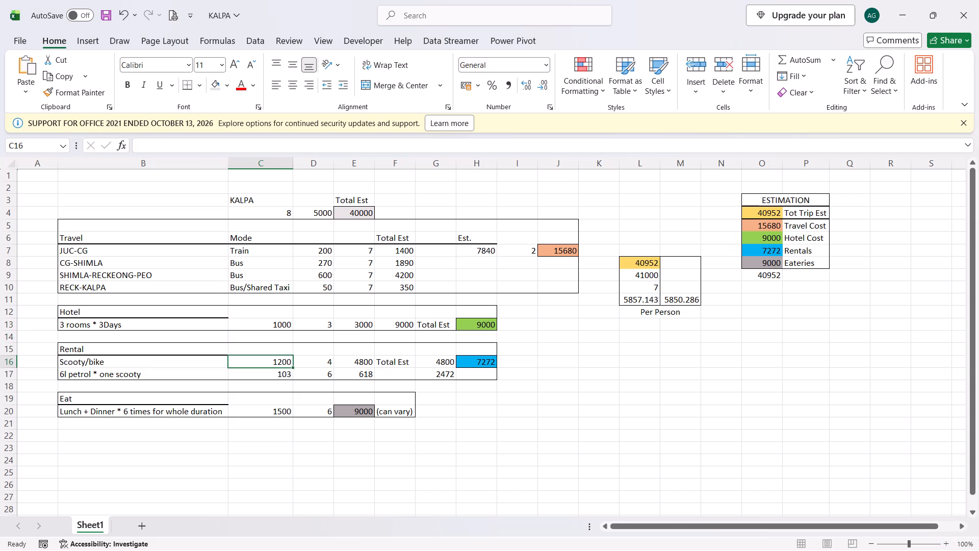
left_click(148, 145)
key("BackSpace")
key("8")
key("Return")
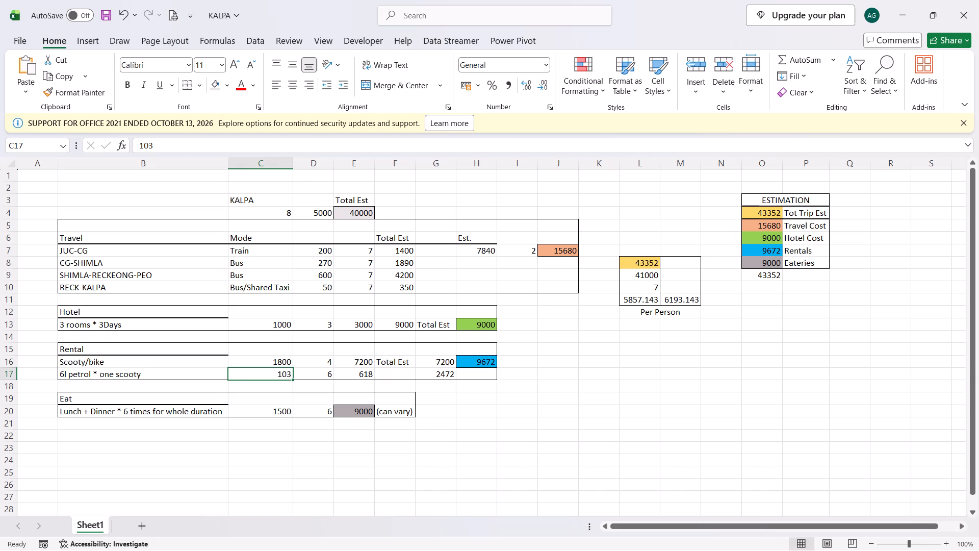
Set the Lunch + Dinner cost in cell C20 to 1600.
left_click(280, 411)
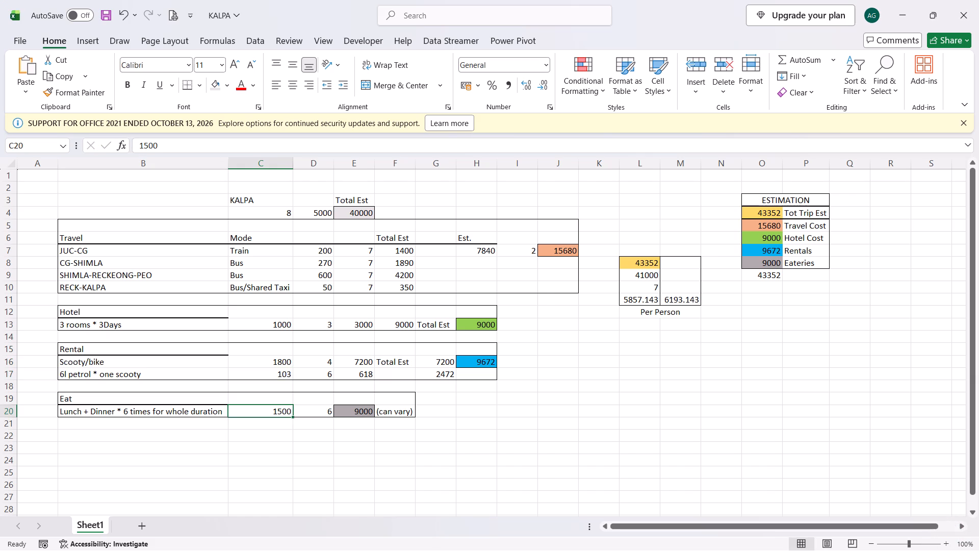
left_click(149, 142)
key("BackSpace")
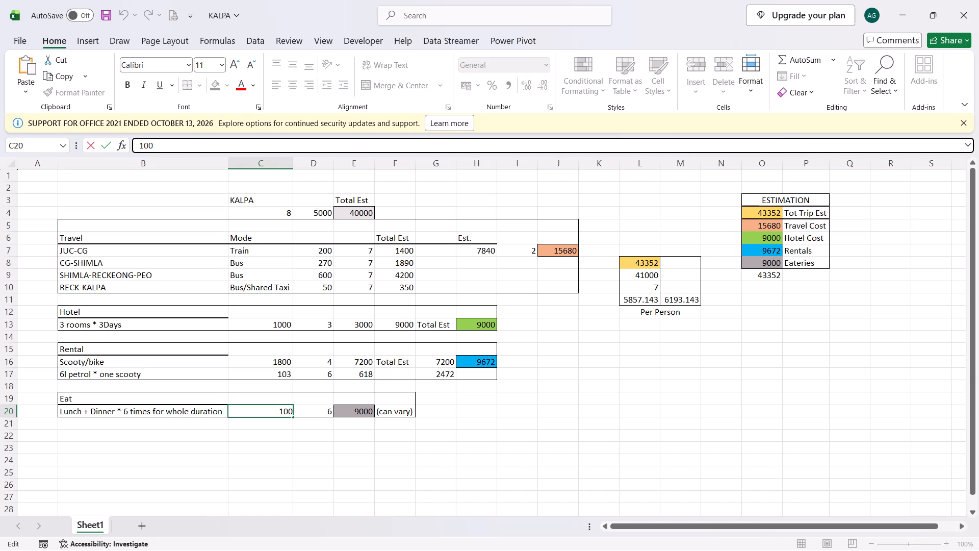
key("6")
key("Return")
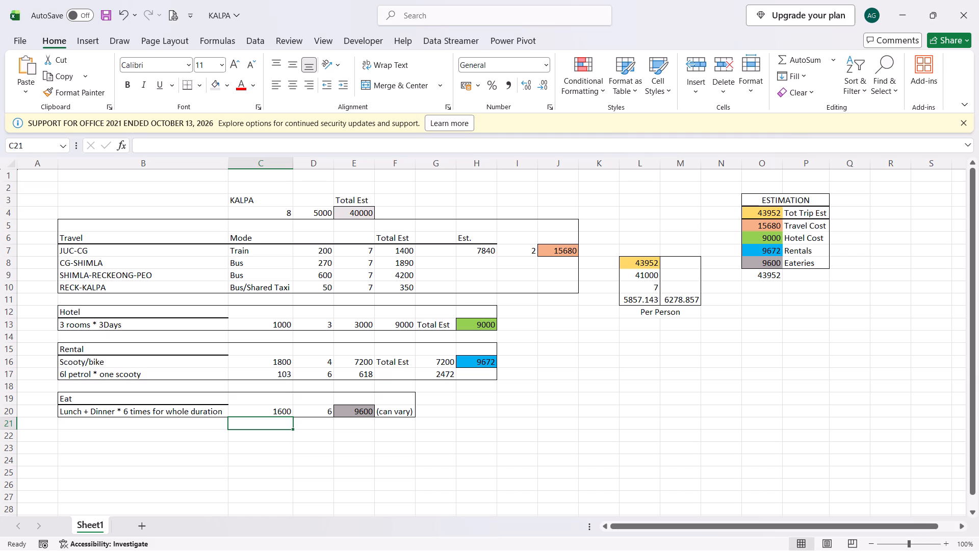
Set the divisor for the Per Person cost in cell L10 to 8.
left_click(678, 298)
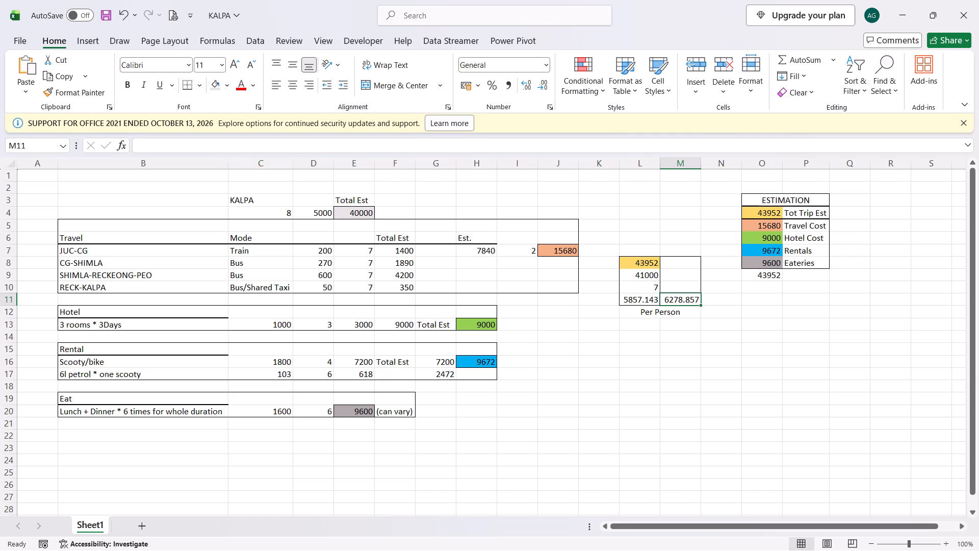
left_click(648, 285)
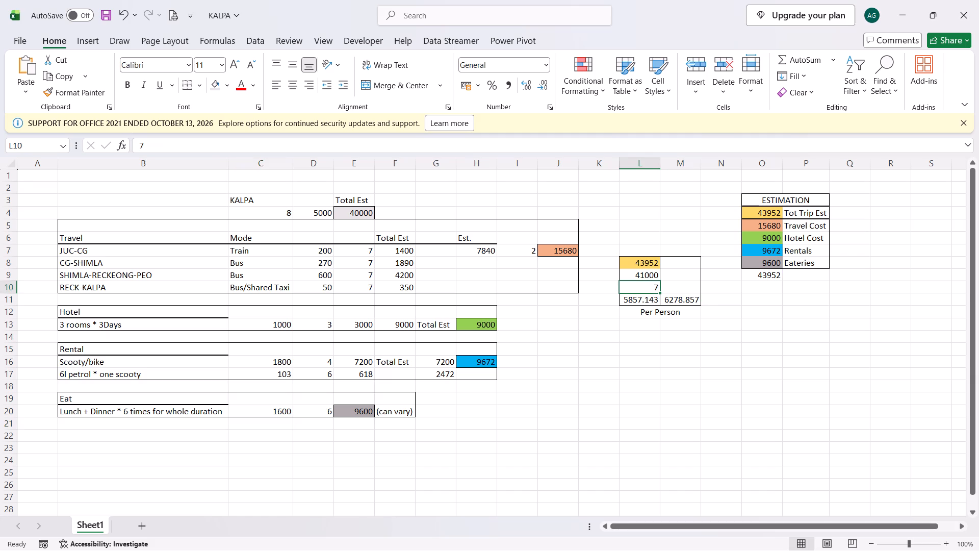
left_click(159, 141)
key("BackSpace")
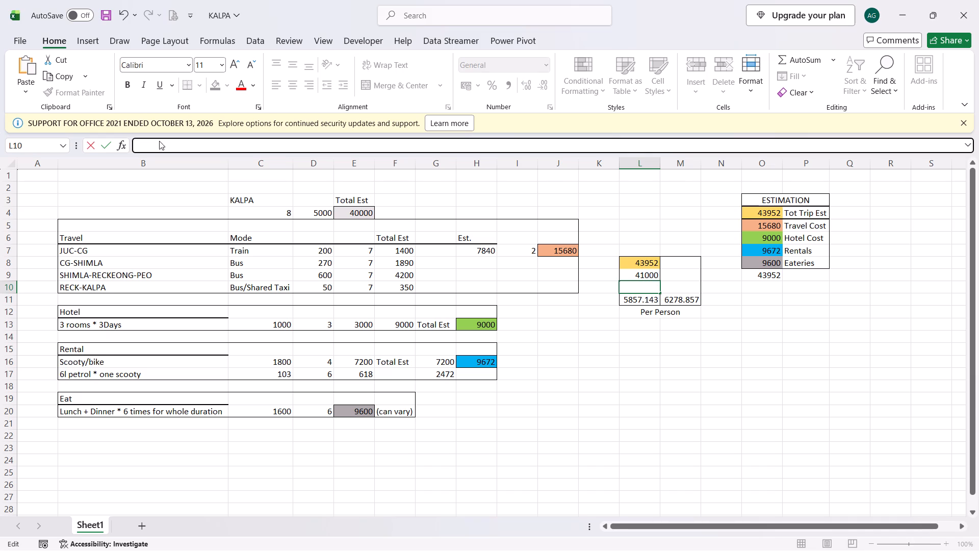
key("8")
key("Return")
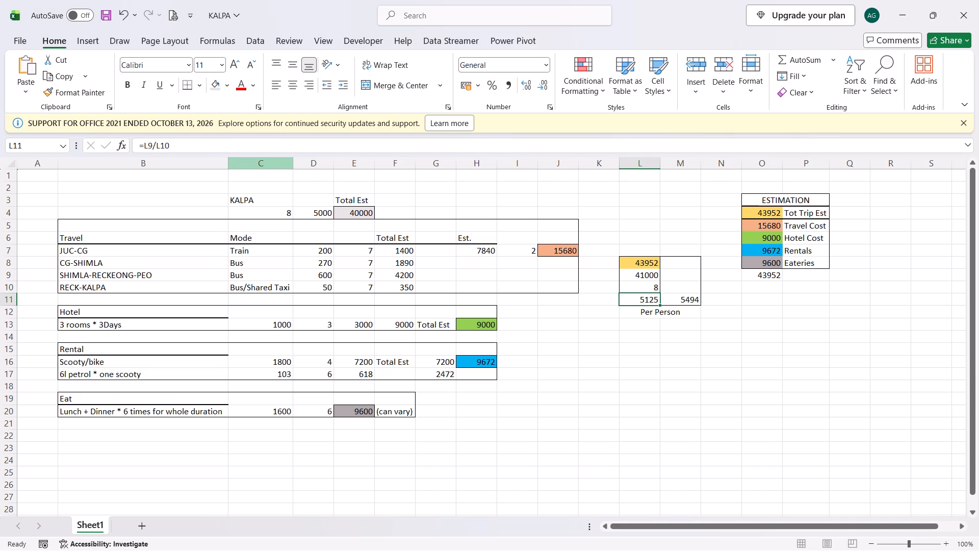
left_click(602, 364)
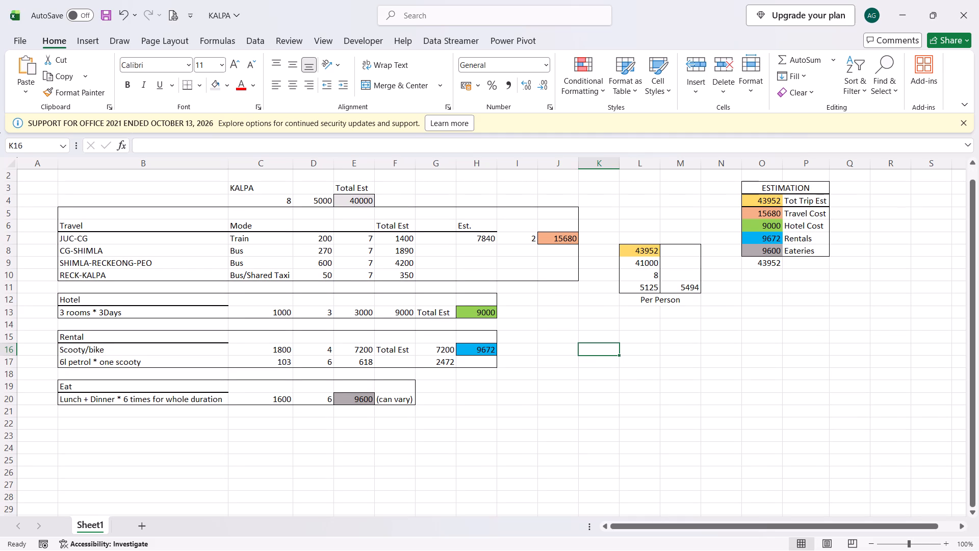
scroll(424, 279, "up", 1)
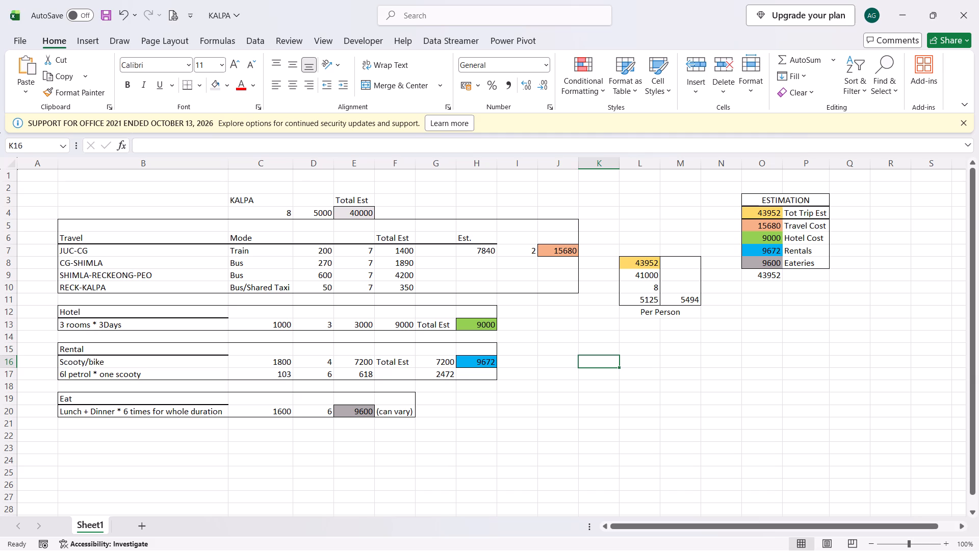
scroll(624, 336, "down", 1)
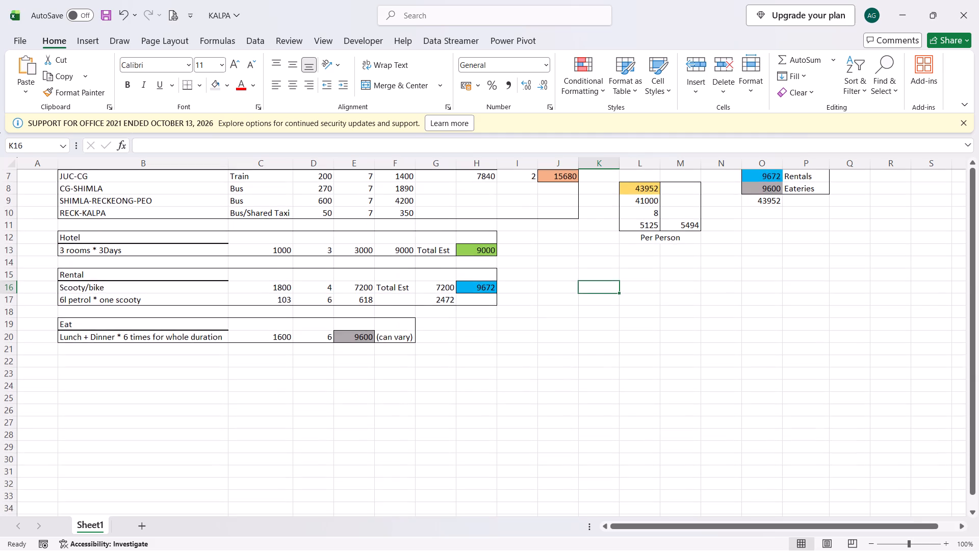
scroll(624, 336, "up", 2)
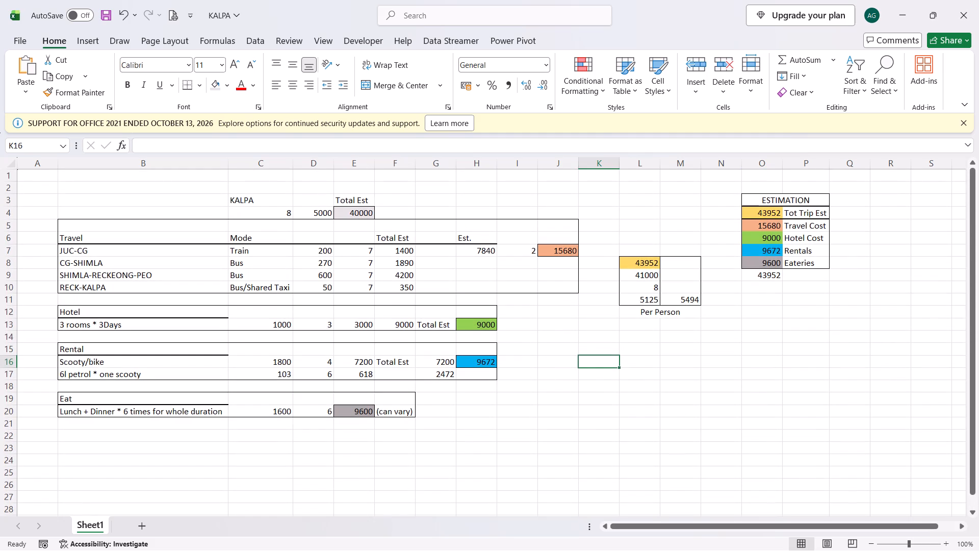
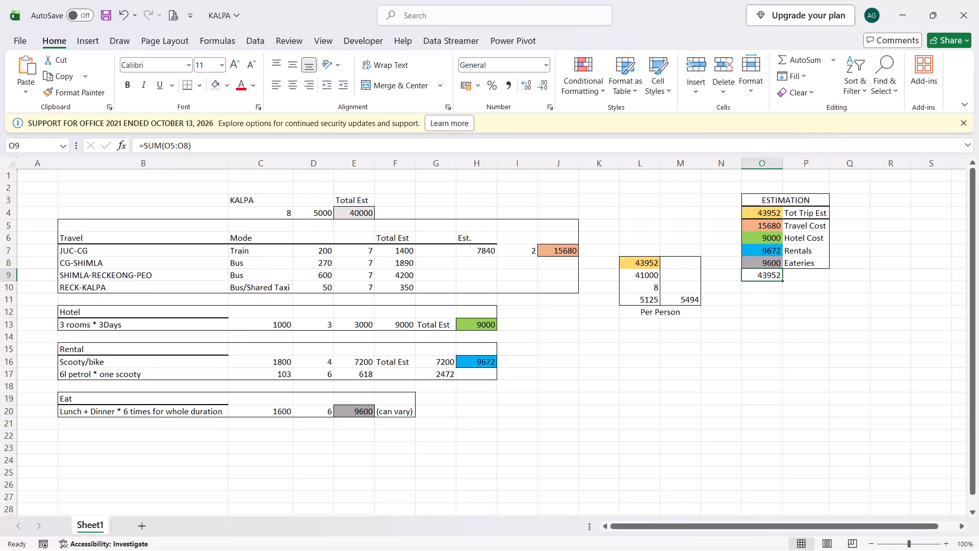
Insert a blank cell at O9 below the Eateries amount, shifting the existing SUM cell down.
right_click(765, 277)
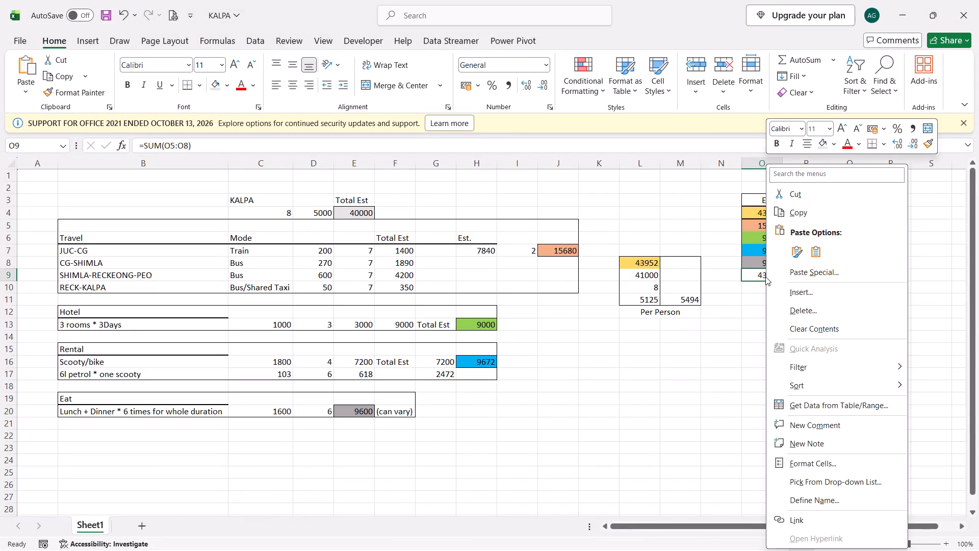
left_click(792, 291)
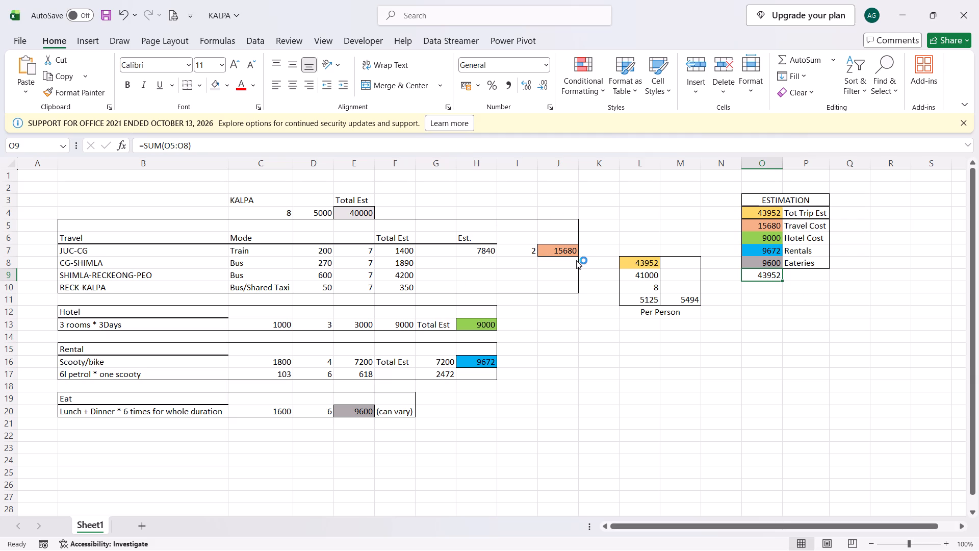
left_click(544, 261)
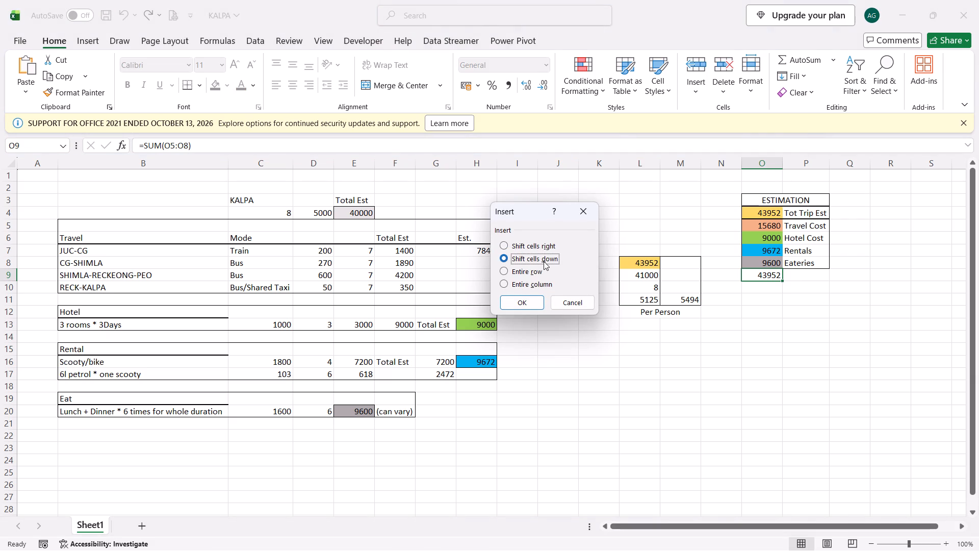
left_click(520, 299)
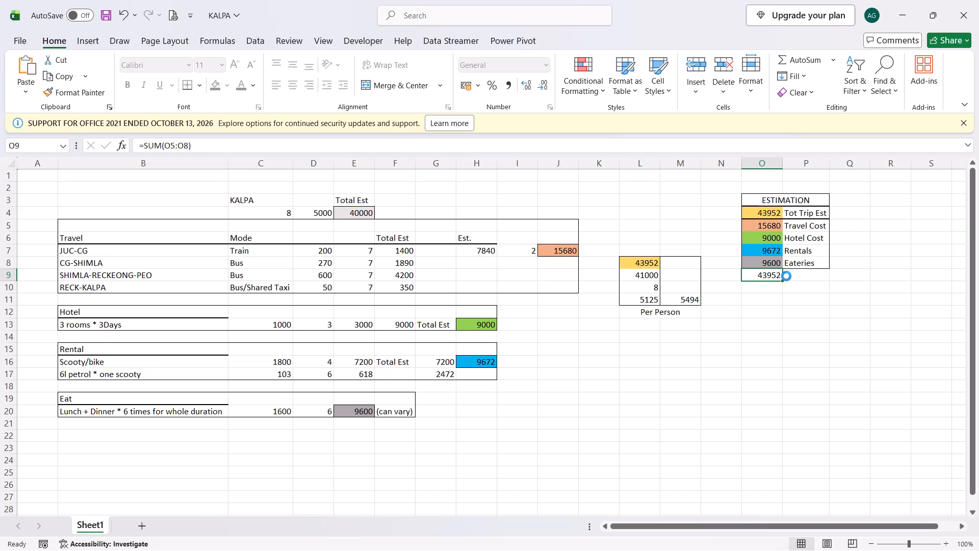
left_click(765, 316)
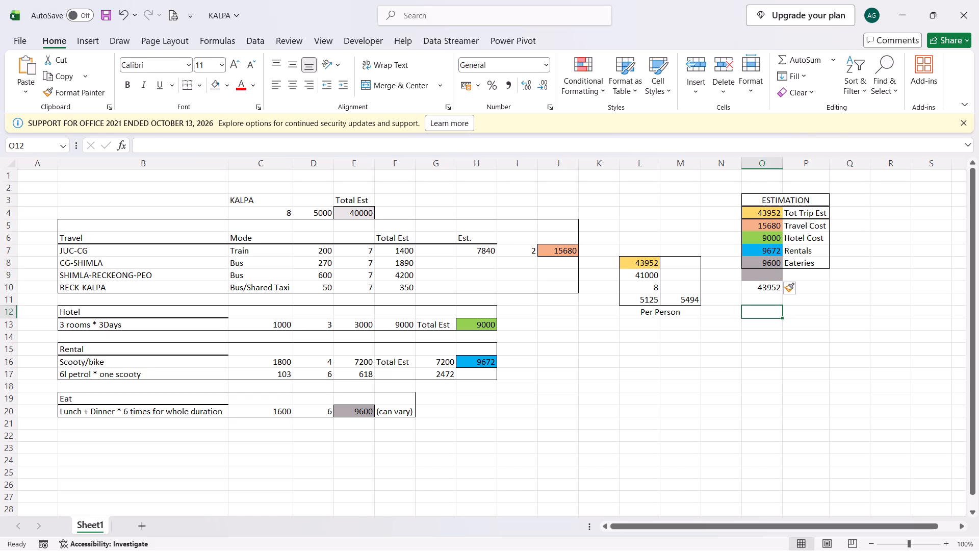
Clear the grey fill colour from the newly inserted cell O9.
left_click(761, 274)
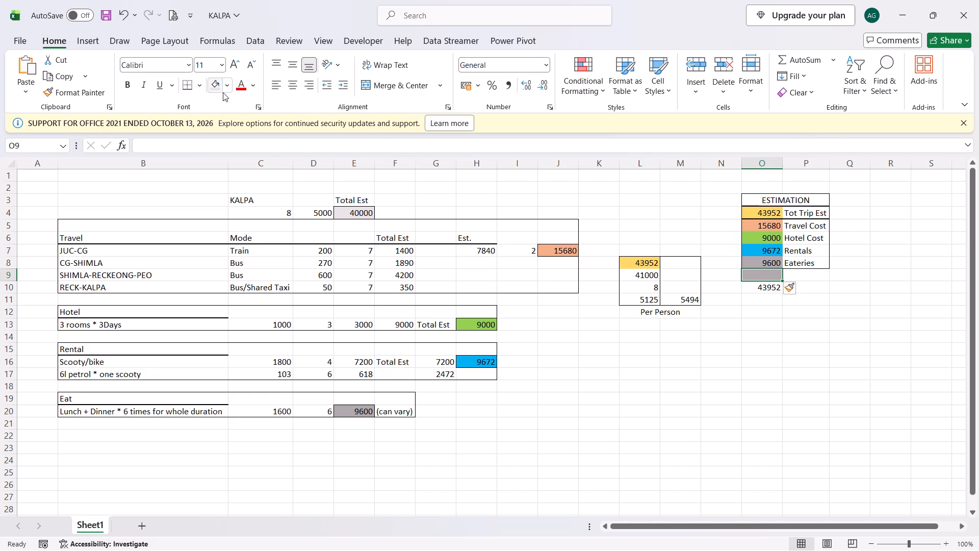
left_click(225, 91)
left_click(220, 139)
left_click(220, 145)
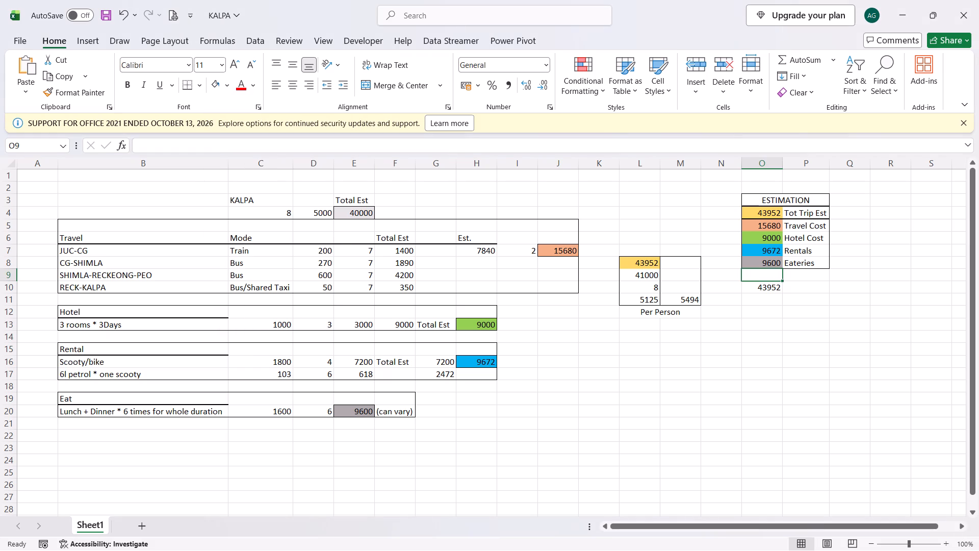
Enter the label EMERGENCY BUFFER in cell B22 below the Eat section.
left_click(150, 437)
type("EMERGENCY BIUFFER")
key("BackSpace")
key("BackSpace")
key("BackSpace")
key("BackSpace")
key("BackSpace")
key("BackSpace")
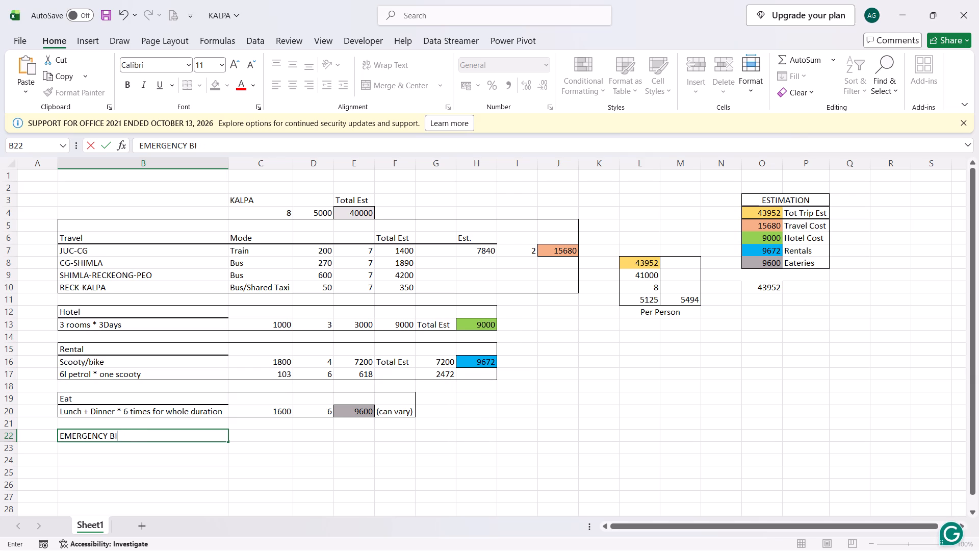
type("UFFER")
key("Return")
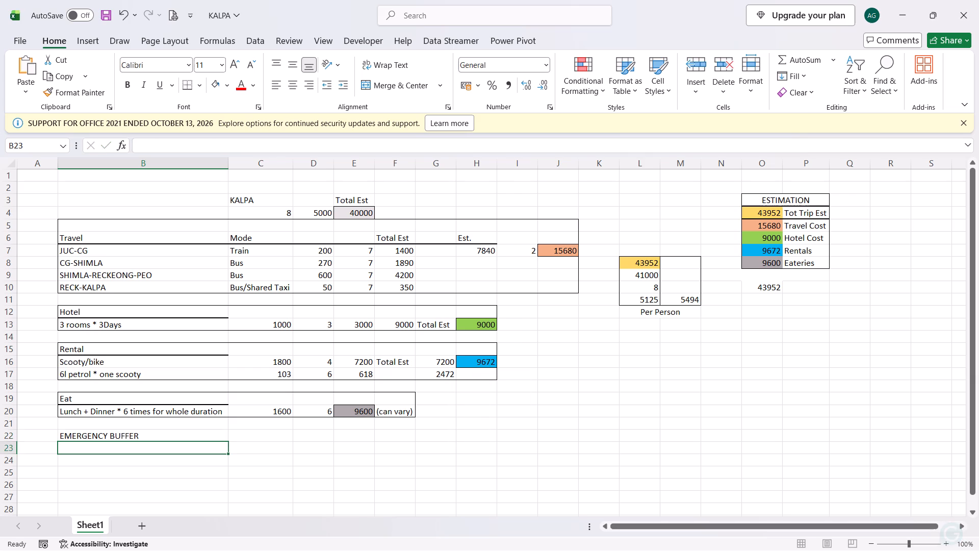
Fill row 23 with 2000 in B23, 8 in C23 and the formula =B23*C23 in D23.
type("2000")
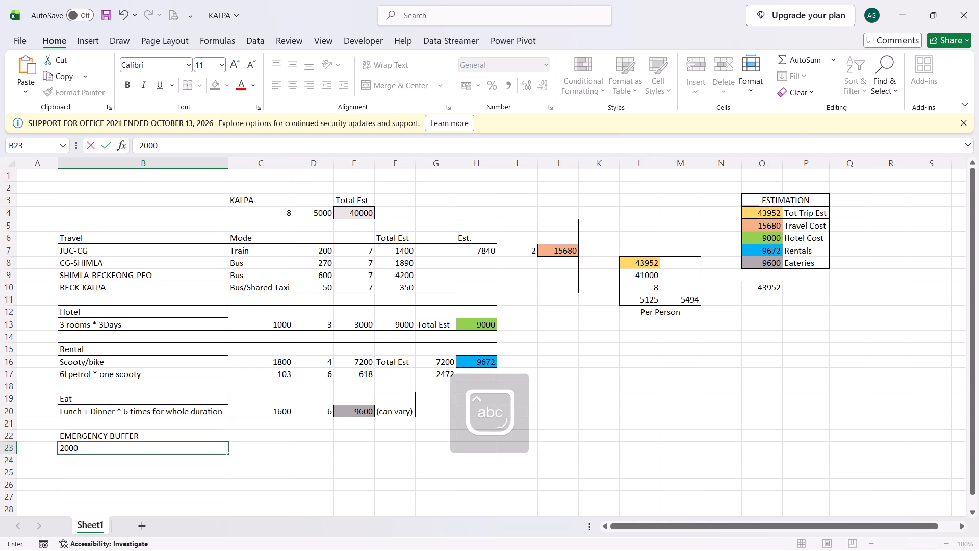
key("Right")
key("8")
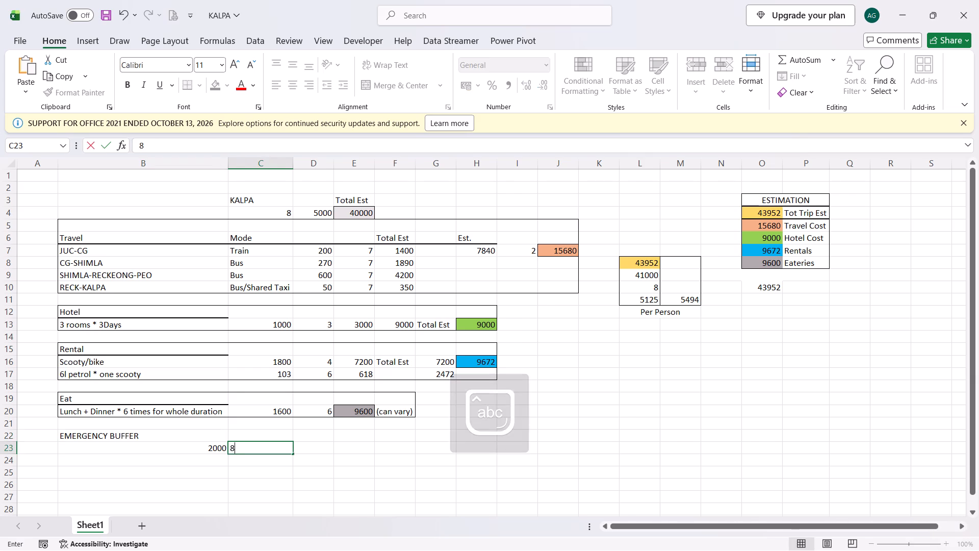
key("Right")
key("equal")
left_click(185, 447)
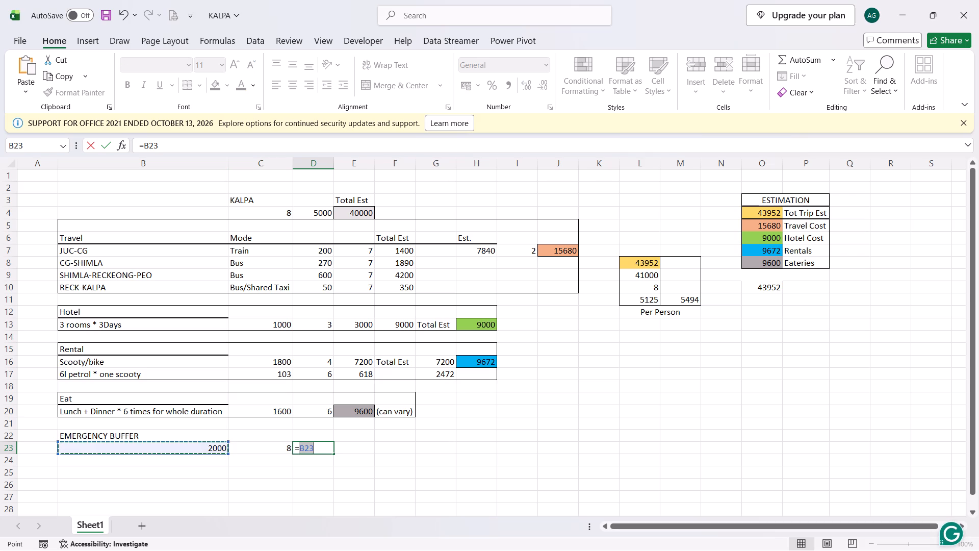
key("shift+asterisk")
left_click(248, 447)
key("Return")
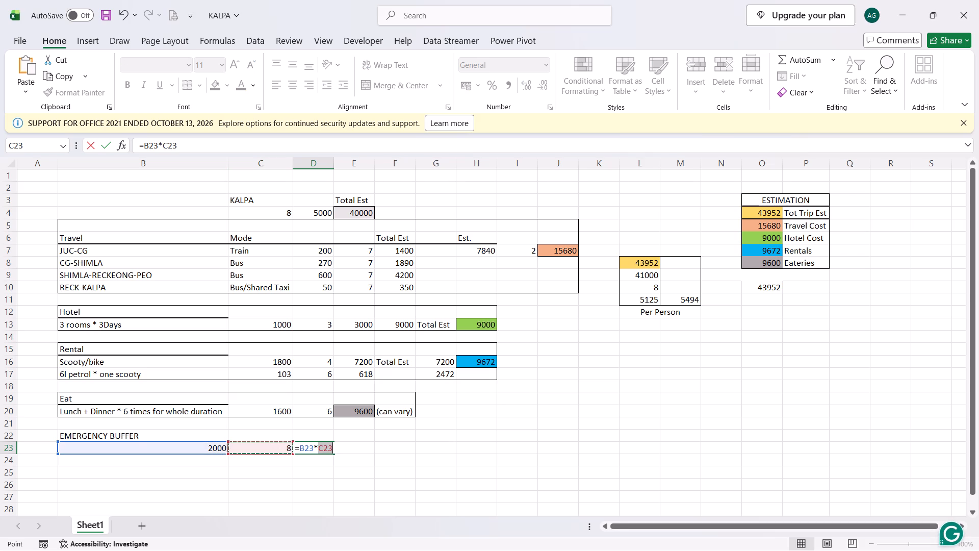
key("Return")
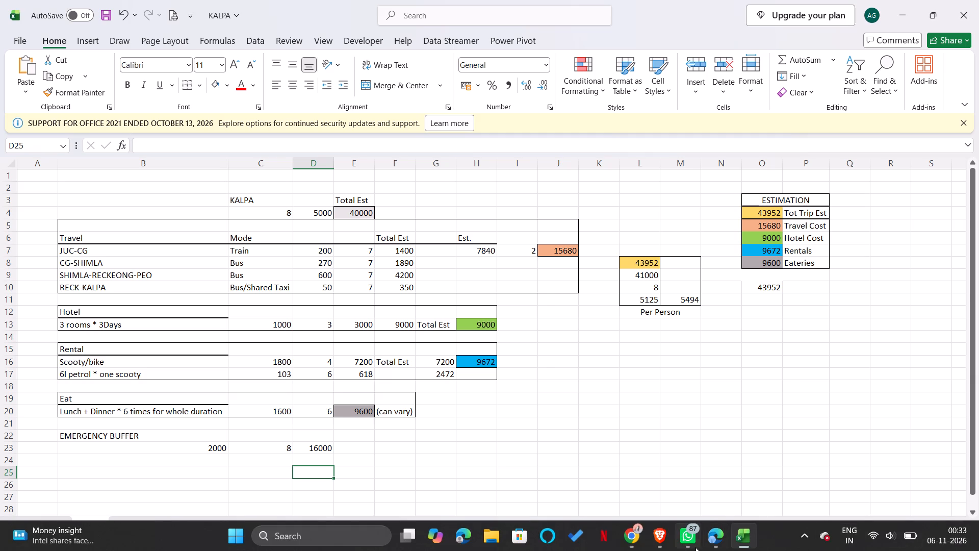
Switch to the Brave browser and toggle playback of the YouTube video.
left_click(658, 540)
key("space")
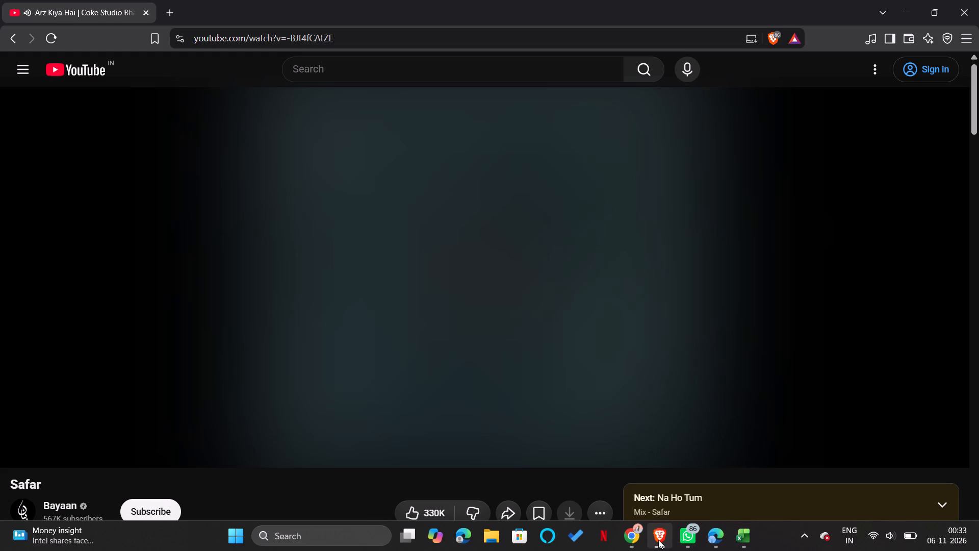
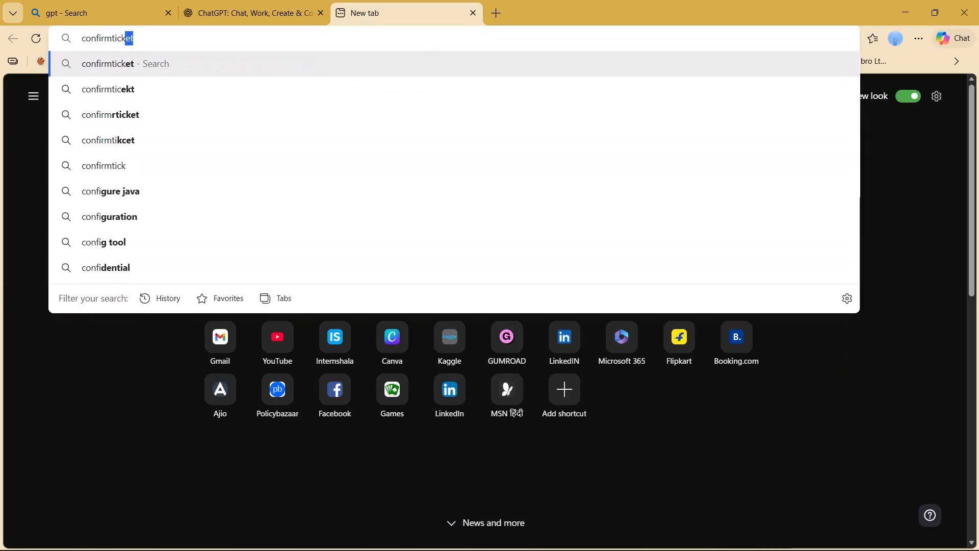
Run a web search for confirmticket in the new Microsoft Edge tab.
key("Return")
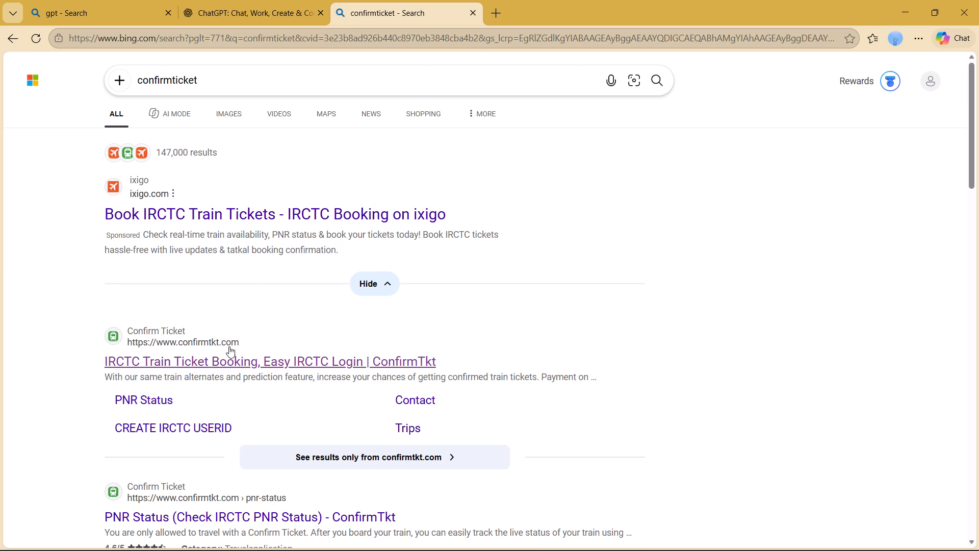
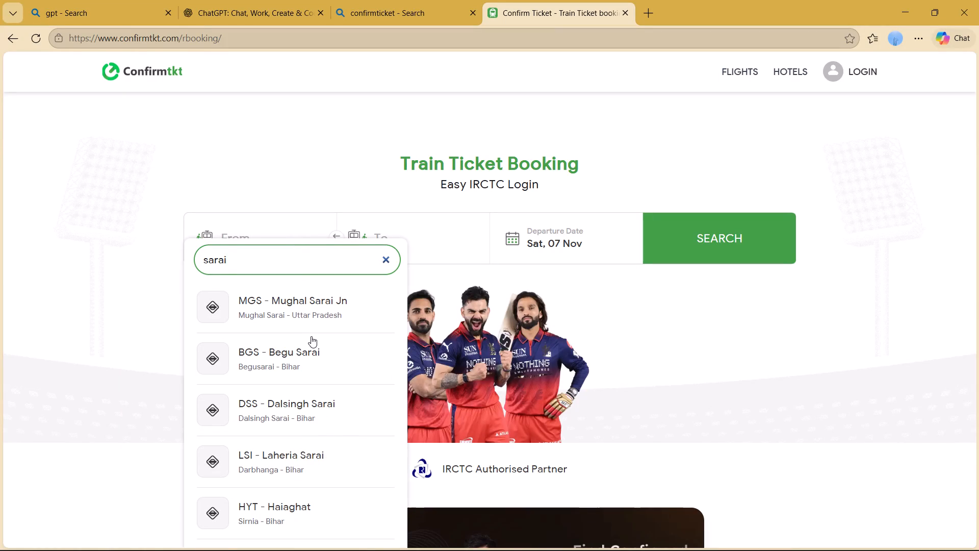
Search the departure station suggestions for sarai rohilla and look through the listed stations.
key("space")
type("n")
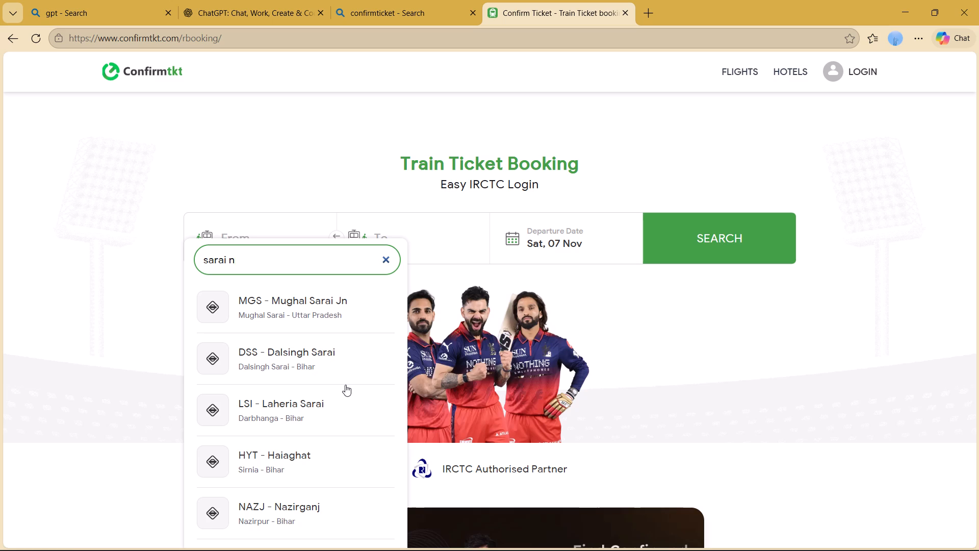
scroll(345, 385, "down", 3)
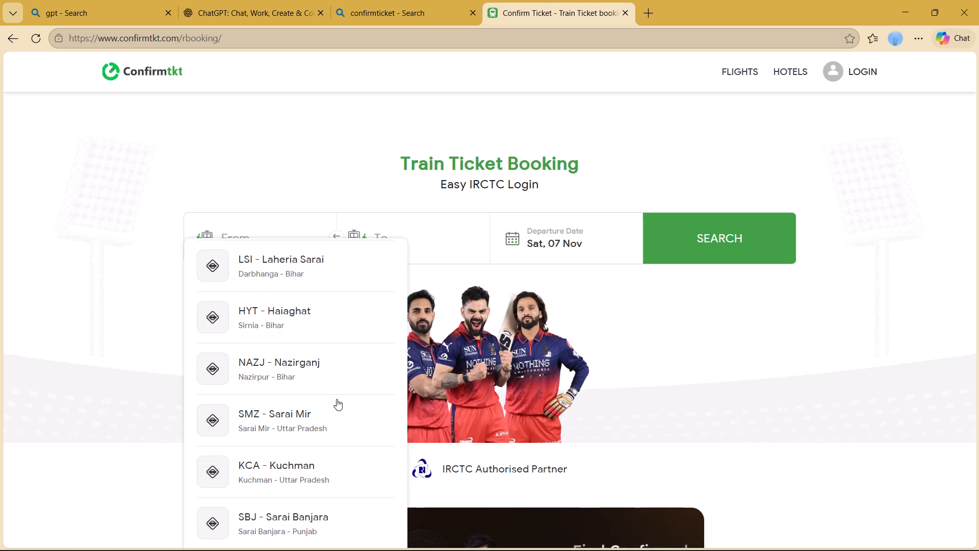
type("]]\\\\\\")
key("BackSpace")
key("BackSpace")
key("BackSpace")
key("BackSpace")
key("BackSpace")
key("BackSpace")
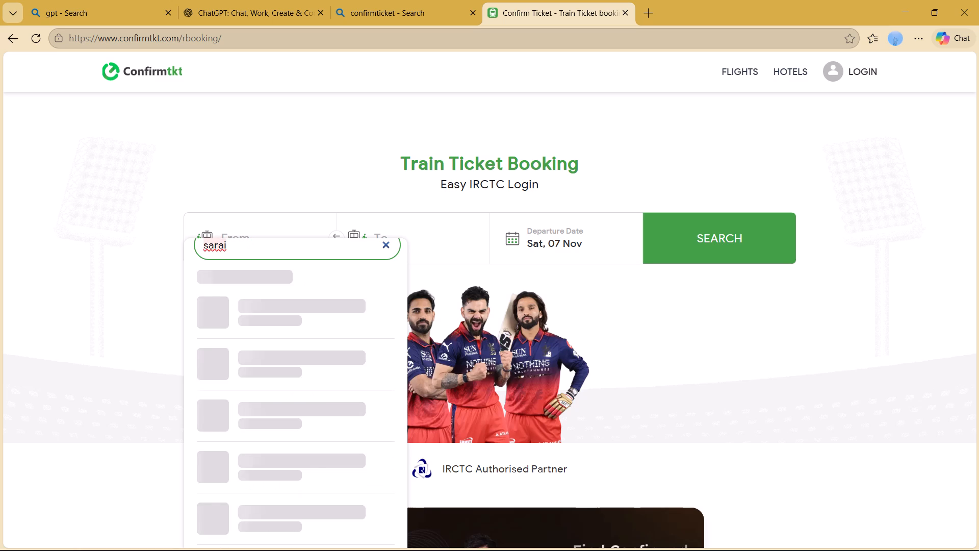
type("ro")
key("h")
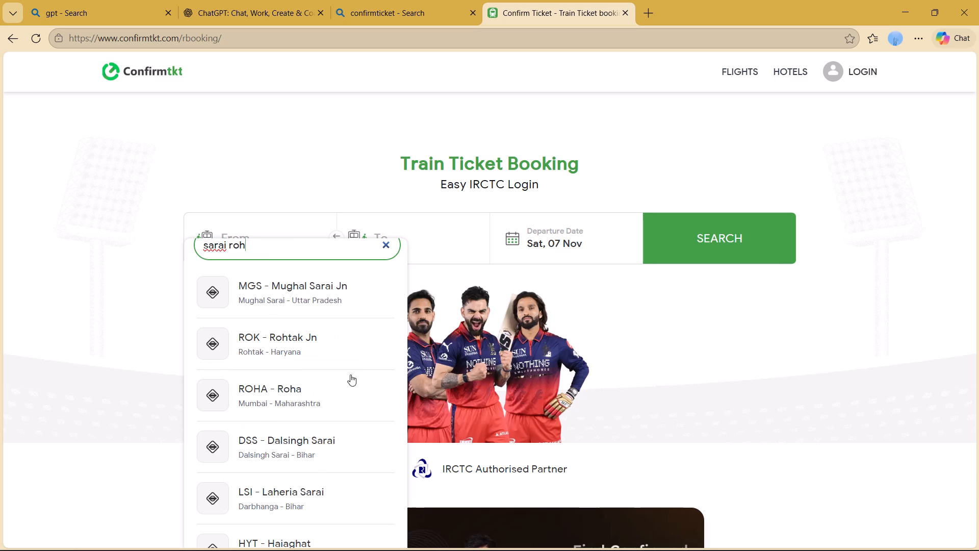
scroll(513, 366, "up", 1)
scroll(355, 440, "down", 3)
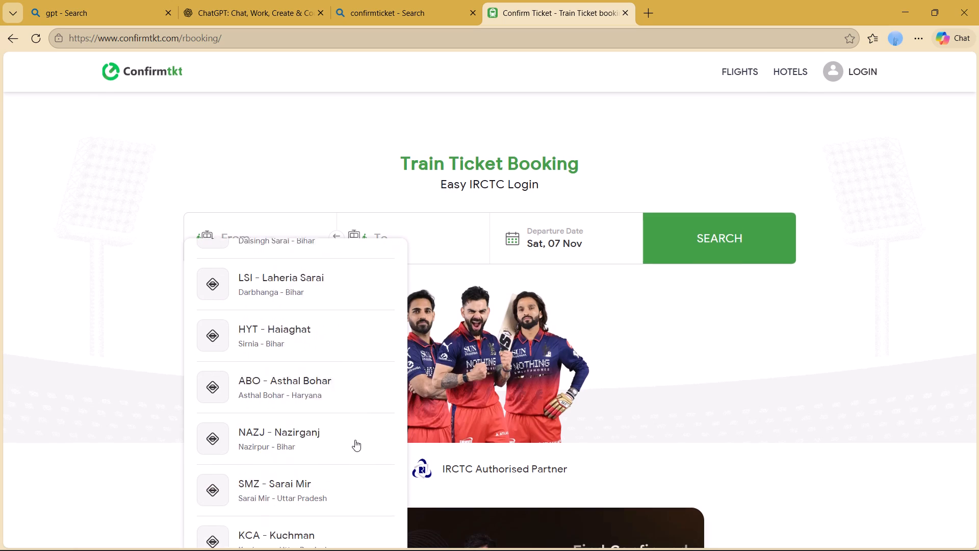
scroll(355, 440, "down", 1)
type("illa")
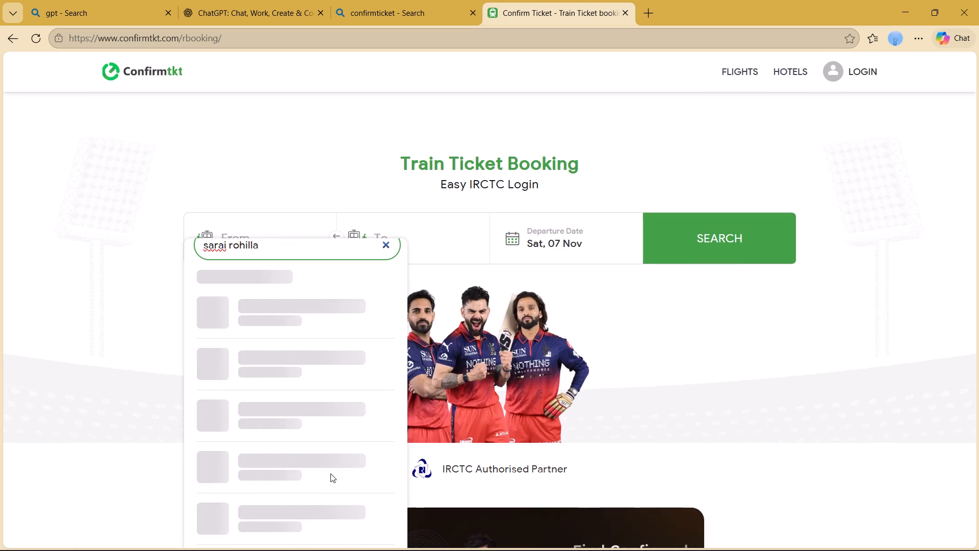
scroll(314, 358, "up", 1)
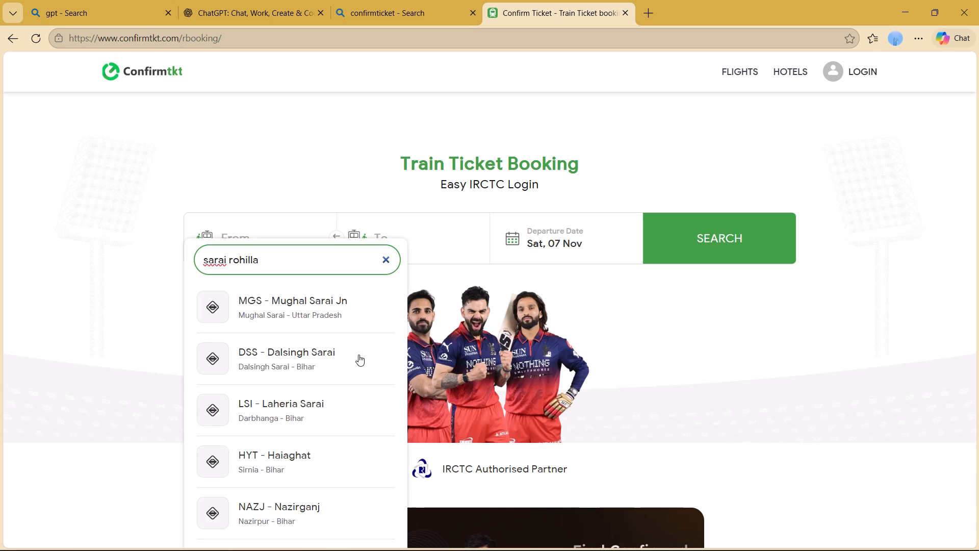
scroll(384, 338, "down", 2)
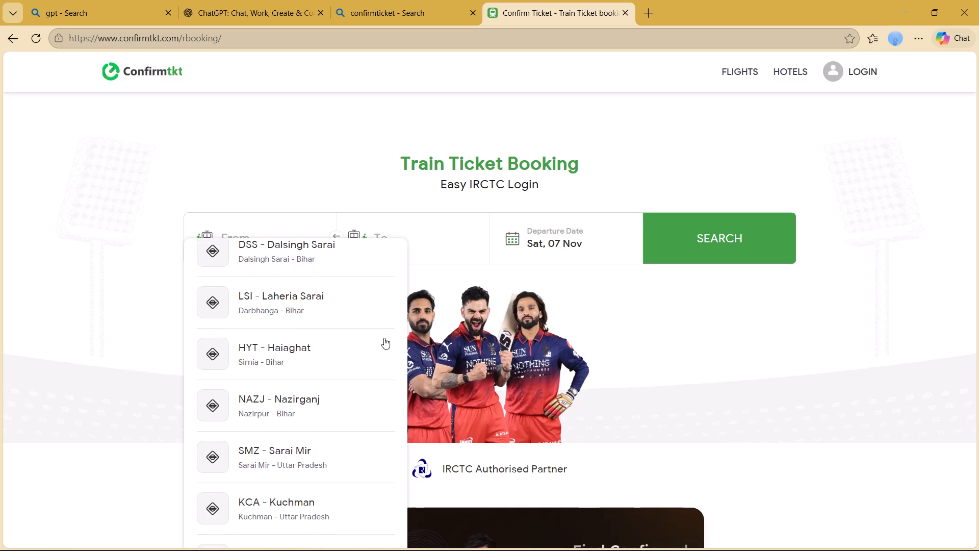
scroll(384, 338, "down", 3)
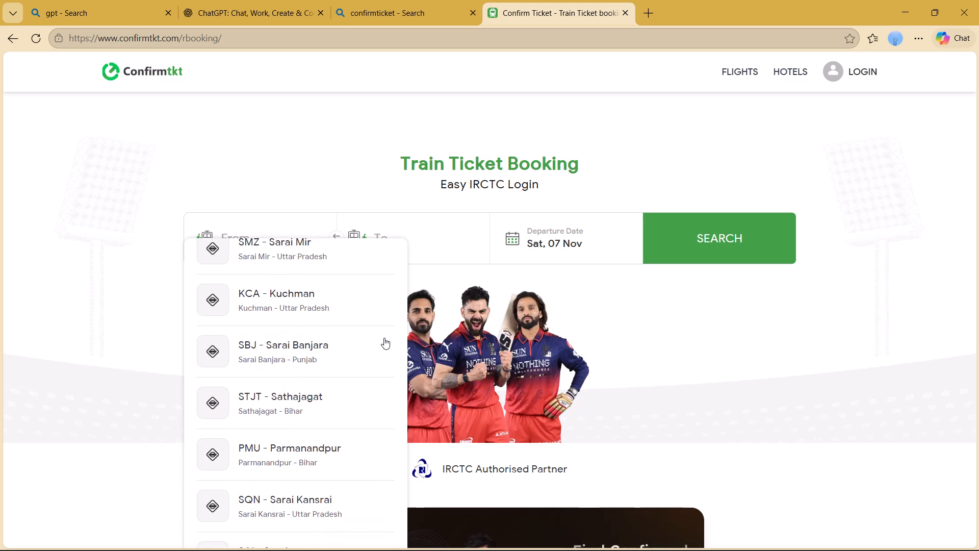
scroll(384, 338, "down", 1)
Search the web for sarai rohilla railway station, and refine the search to sarai rohilla railway station code.
left_click(383, 0)
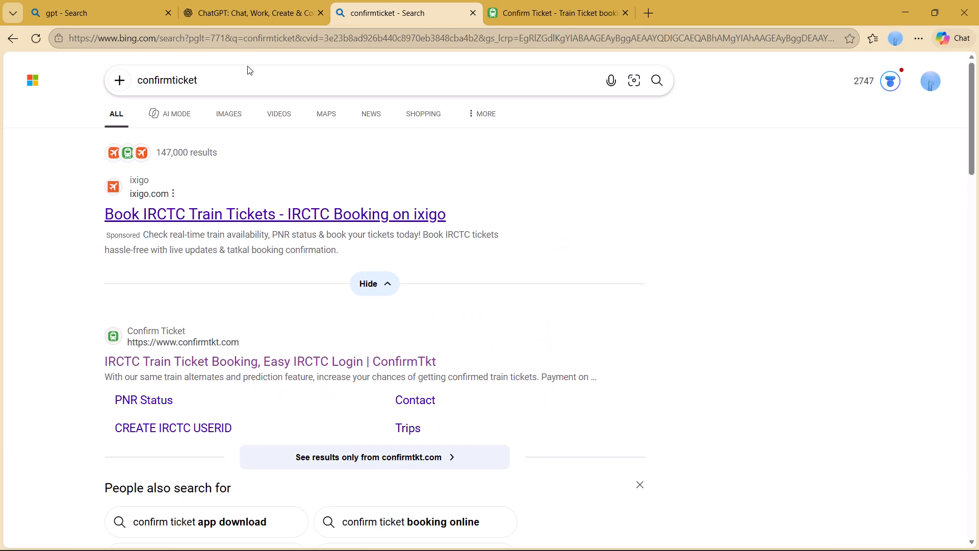
left_click_drag(202, 80, 128, 90)
key("BackSpace")
key("BackSpace")
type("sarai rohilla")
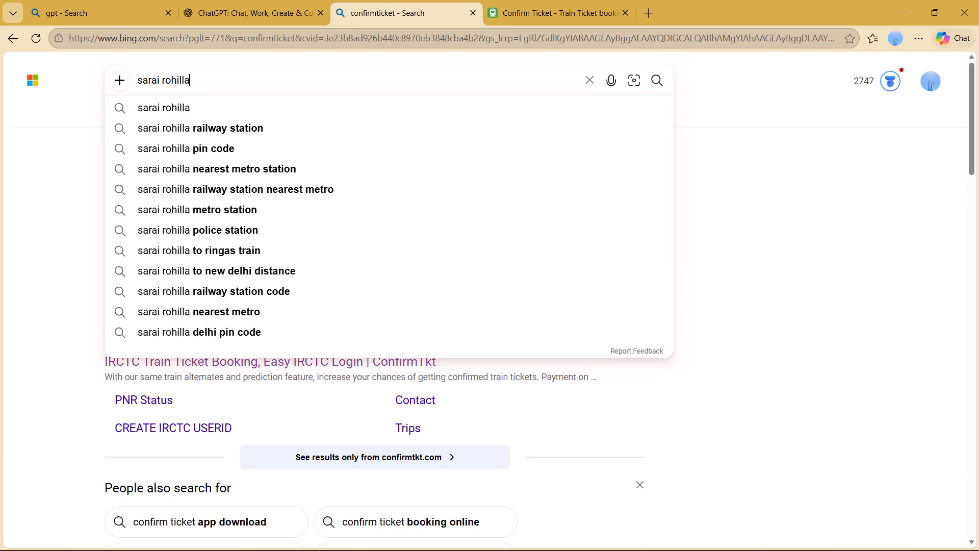
left_click(169, 127)
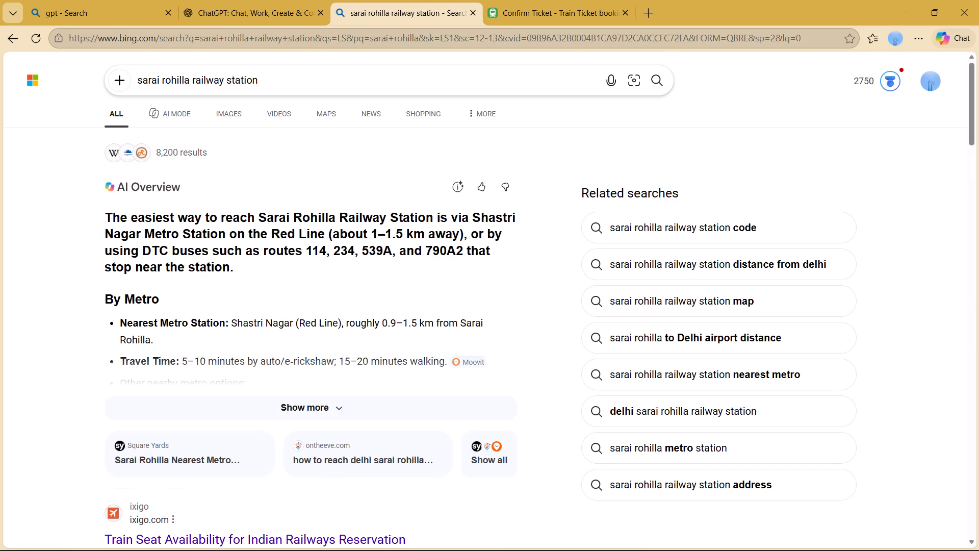
left_click(267, 61)
left_click(274, 73)
key("space")
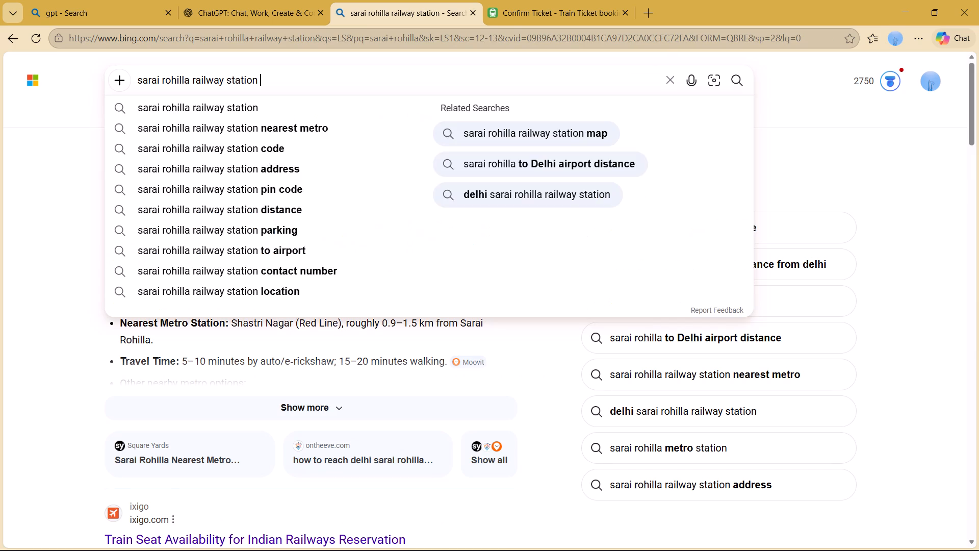
left_click(282, 122)
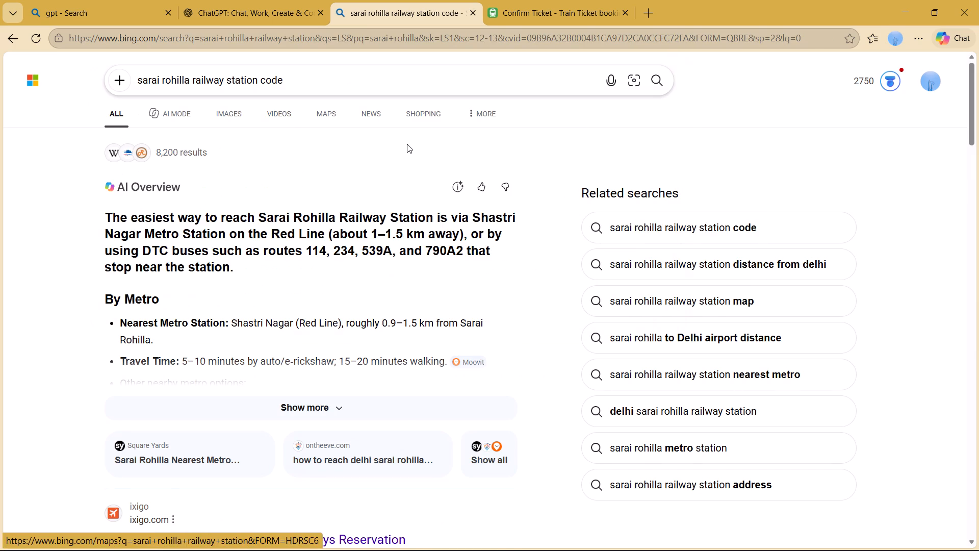
Set the Confirmtkt train route from DEE - Delhi S Rohilla to CDG - Chandigarh.
left_click(509, 7)
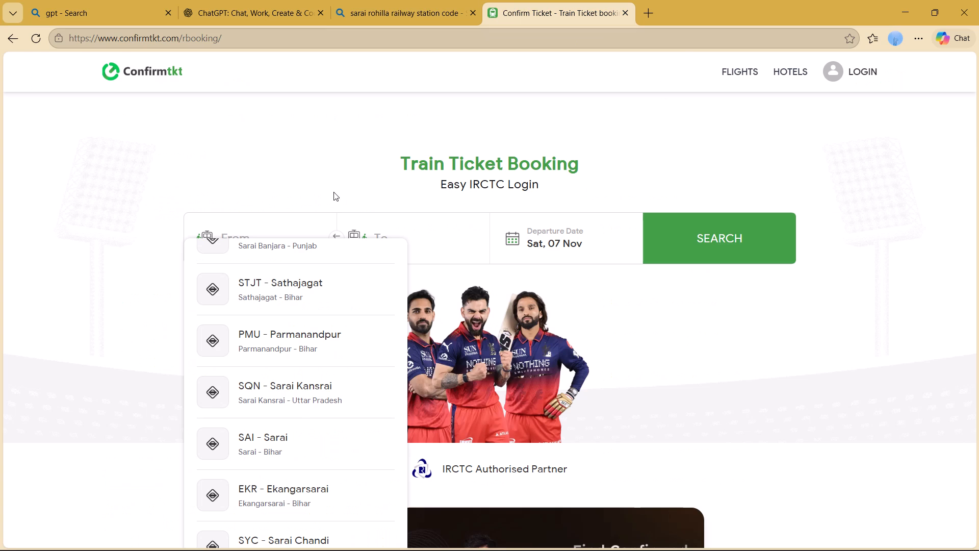
type("dee")
key("ctrl+a")
key("BackSpace")
type("dee")
left_click(307, 281)
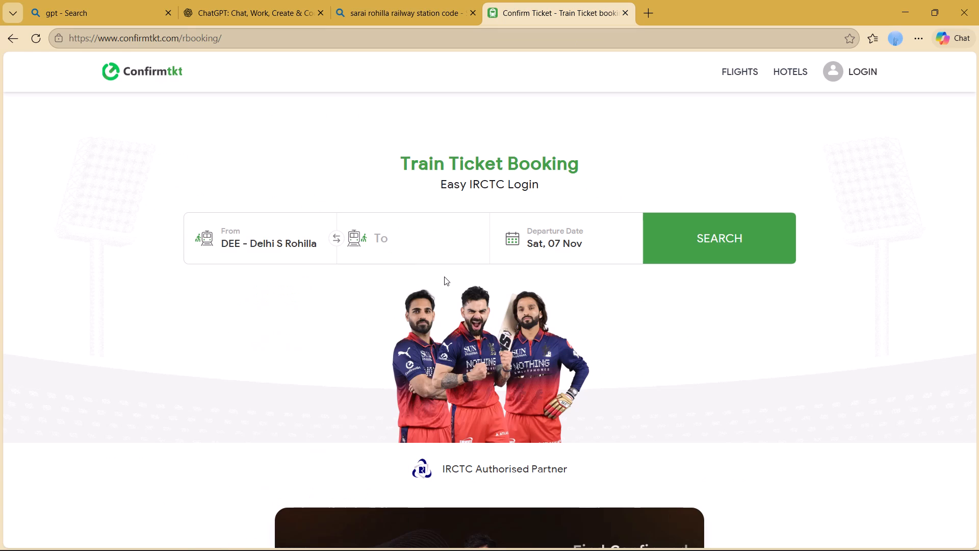
left_click(432, 245)
type("chandi")
left_click(430, 309)
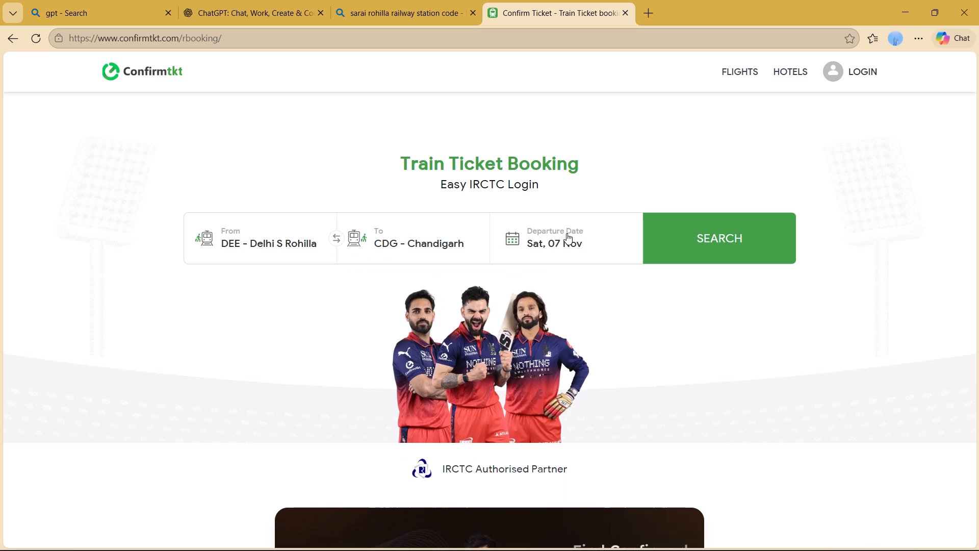
Search for trains departing on Friday, 6 November 2026, and retry the search.
left_click(566, 234)
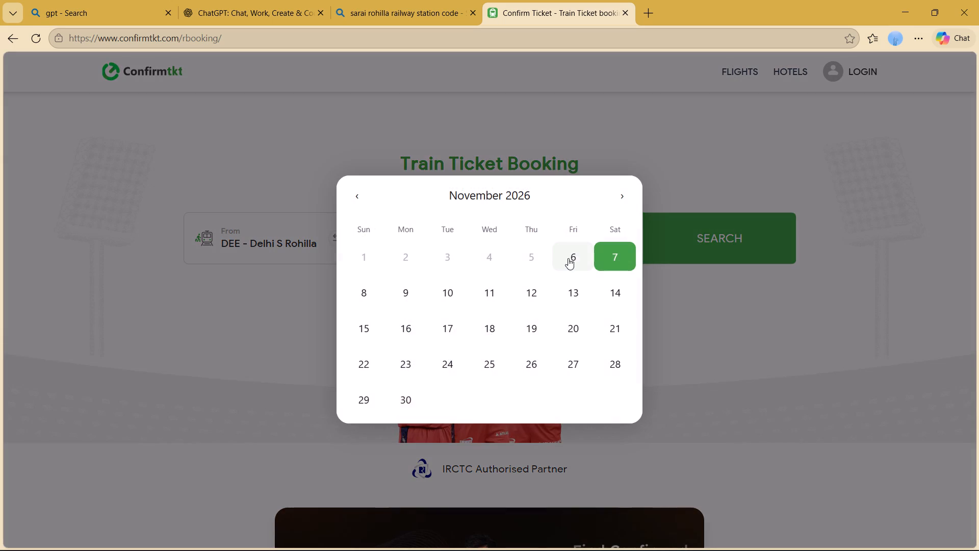
left_click(571, 256)
left_click(706, 227)
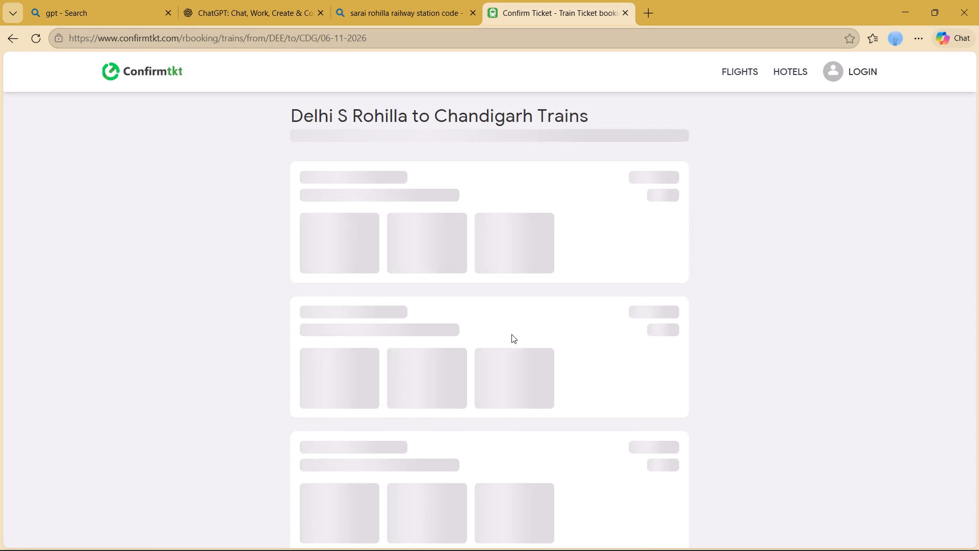
left_click(444, 308)
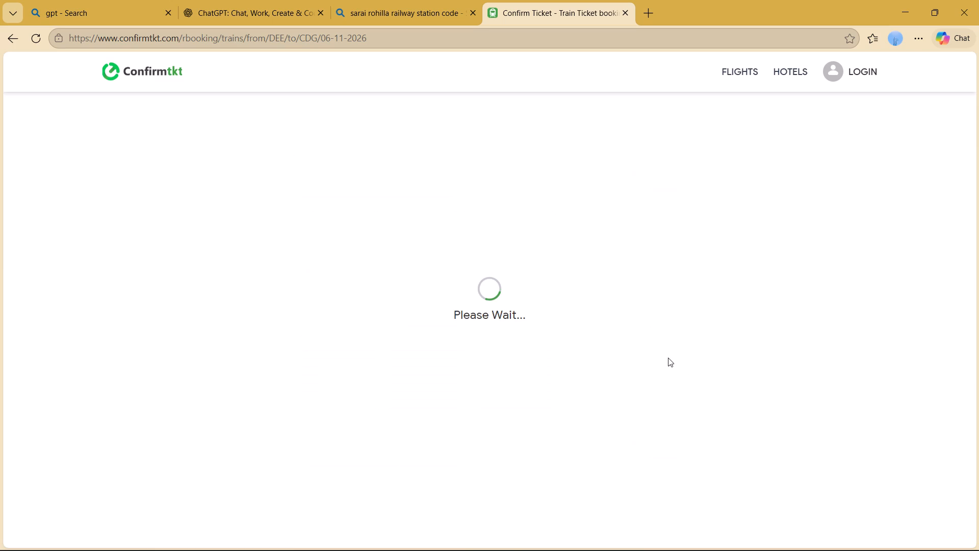
scroll(668, 358, "down", 1)
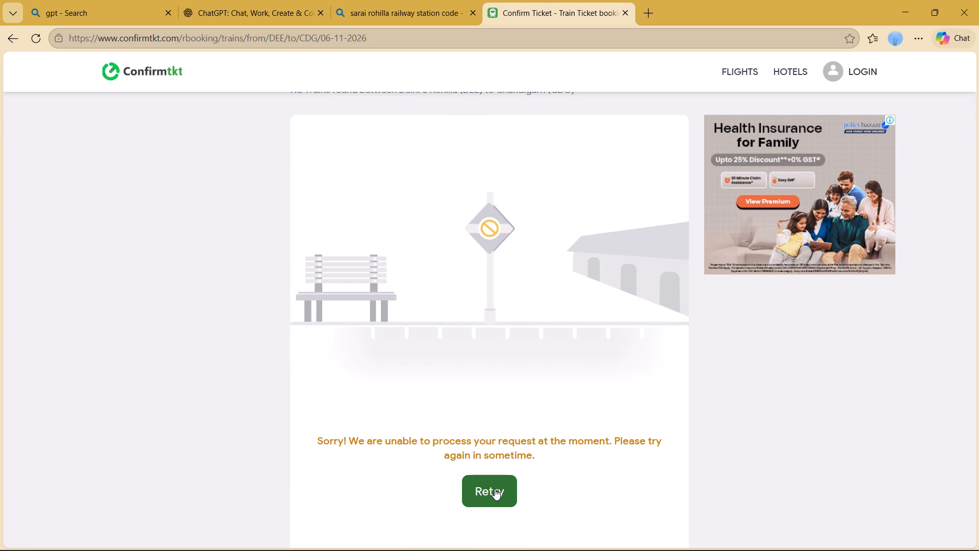
left_click(495, 489)
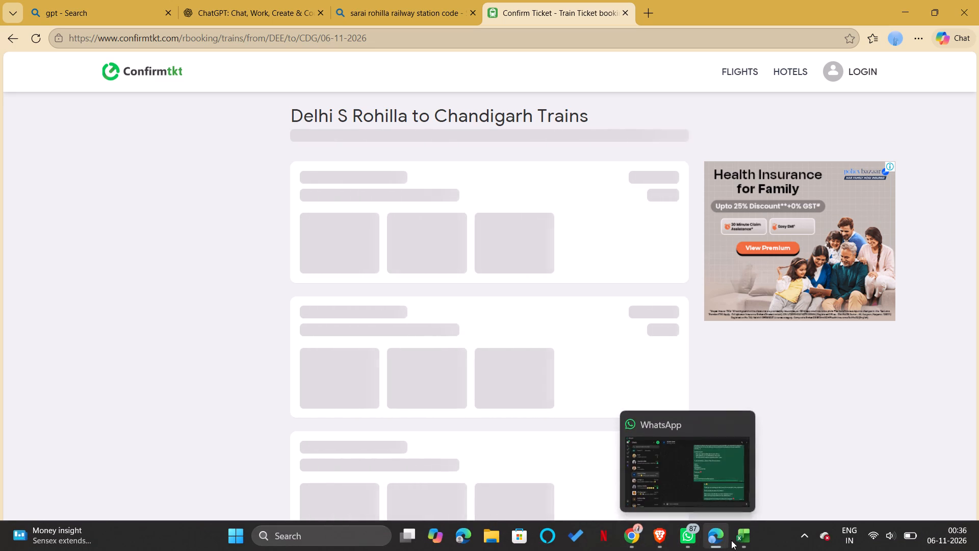
Switch to the KALPA workbook in Excel and enter the label Buffer in P9, below Eateries.
left_click(731, 540)
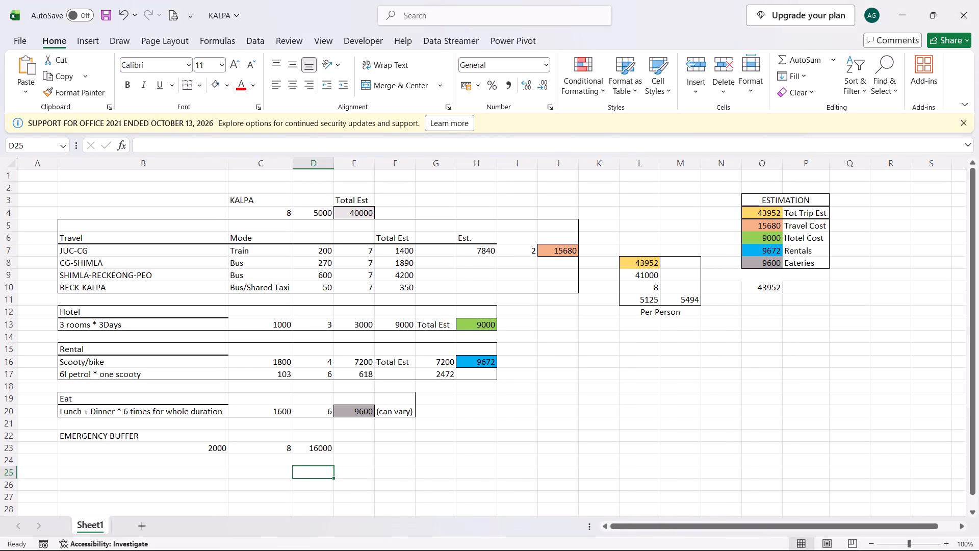
left_click(802, 271)
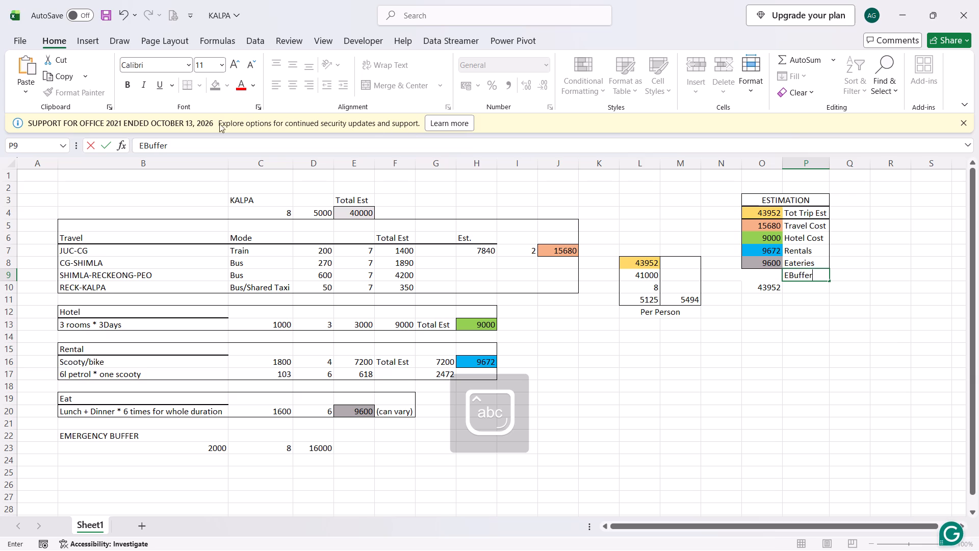
left_click(142, 144)
key("BackSpace")
key("Return")
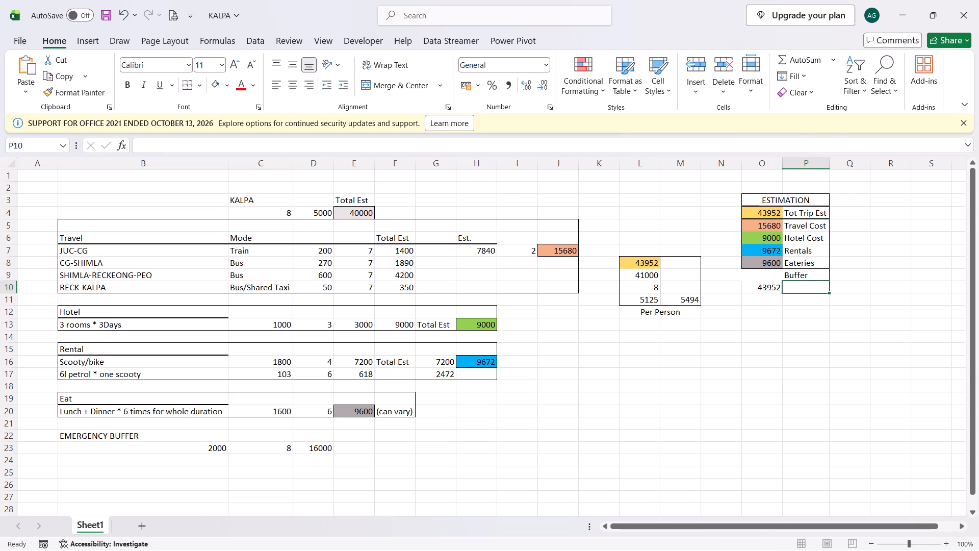
Link the Buffer amount in O9 to the emergency buffer total with the formula =D23.
left_click(762, 274)
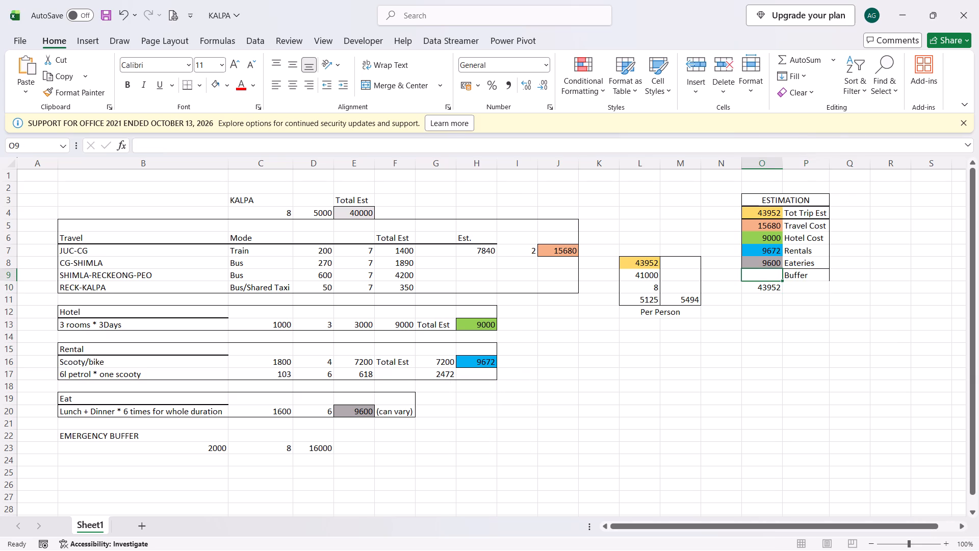
key("equal")
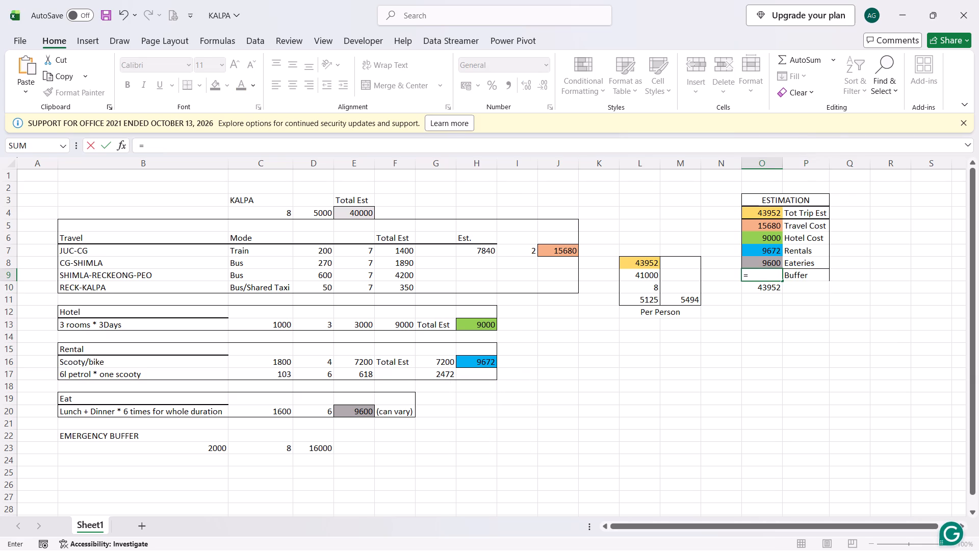
left_click(321, 451)
key("Return")
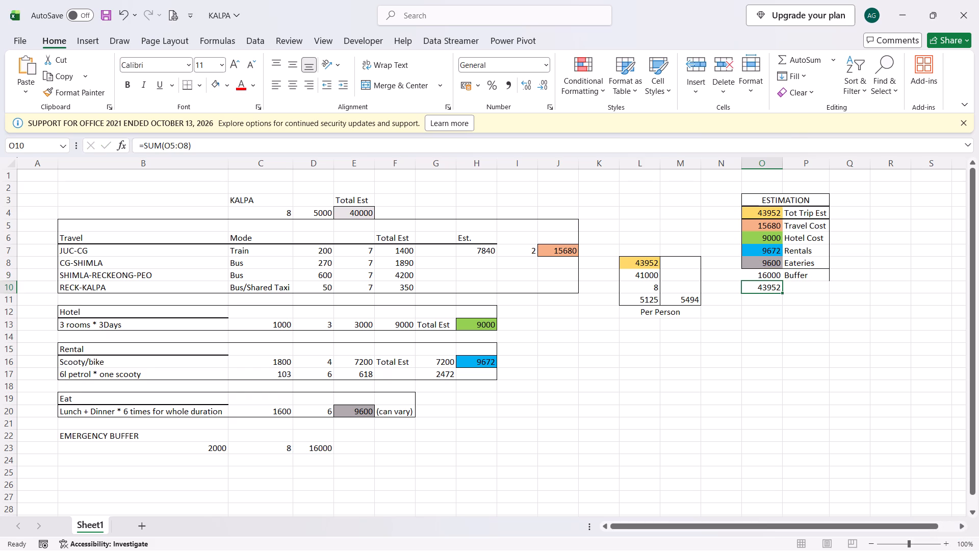
Extend the sum in O10 to include the buffer row, making it =SUM(O5:O9).
left_click(188, 147)
key("BackSpace")
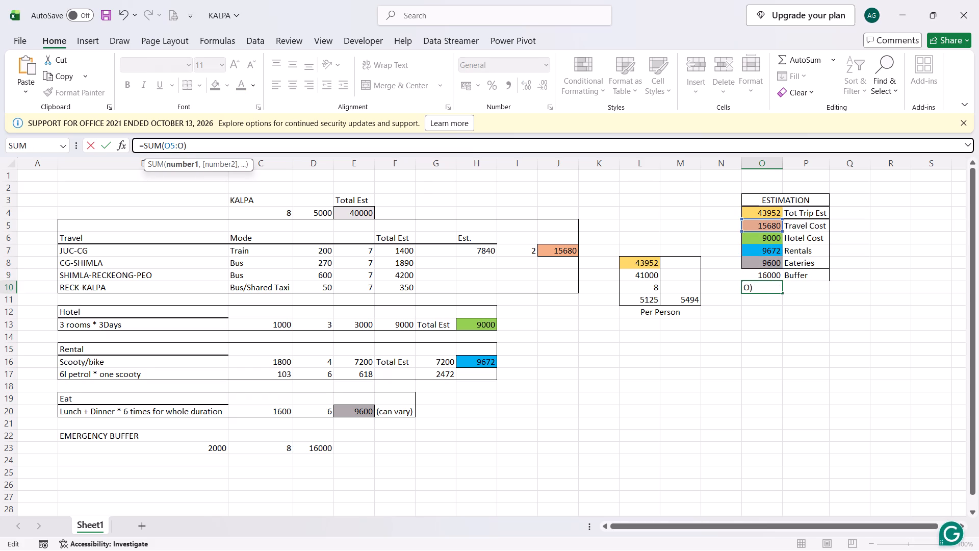
key("9")
key("Return")
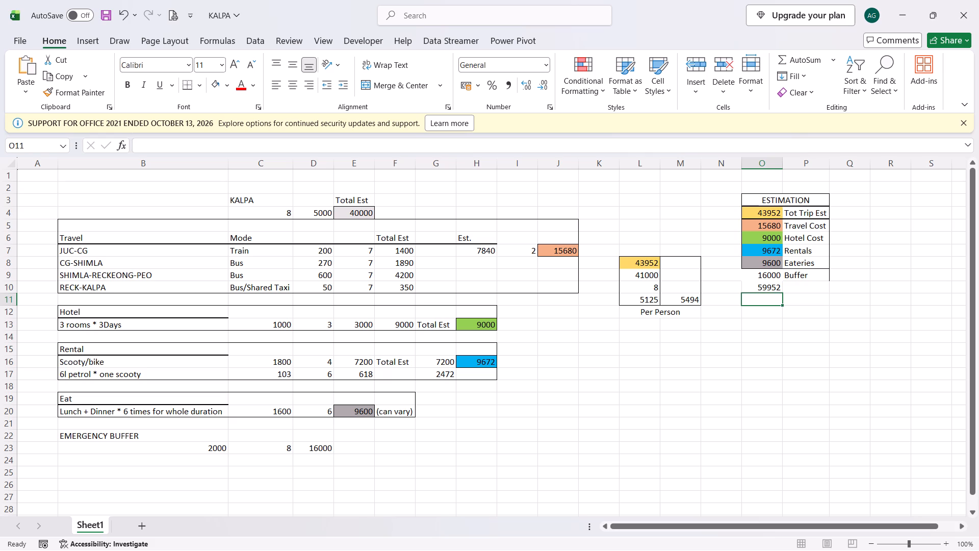
Add the emergency buffer to the trip total in L8, making the formula =J7+H13+H16+E20+D23.
left_click(649, 264)
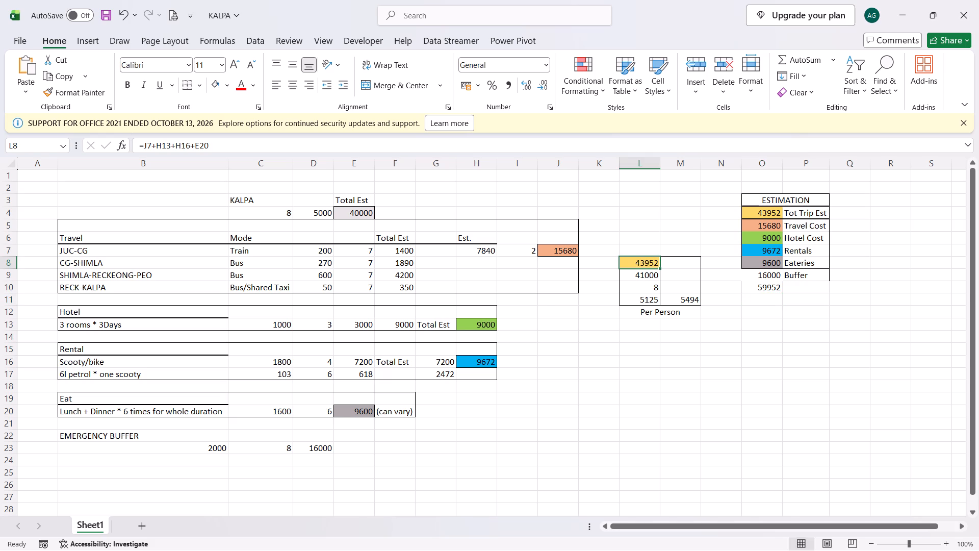
left_click(247, 147)
key("shift+plus")
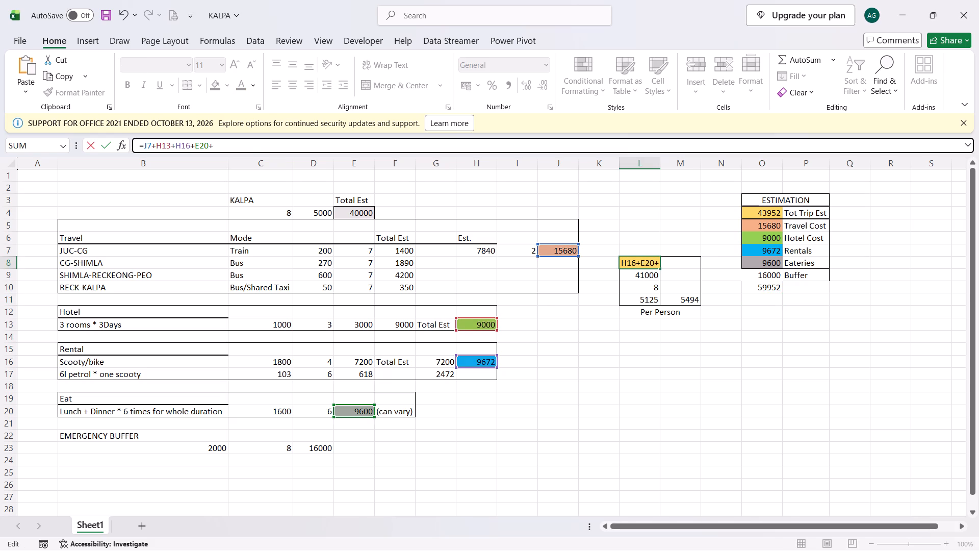
left_click(323, 448)
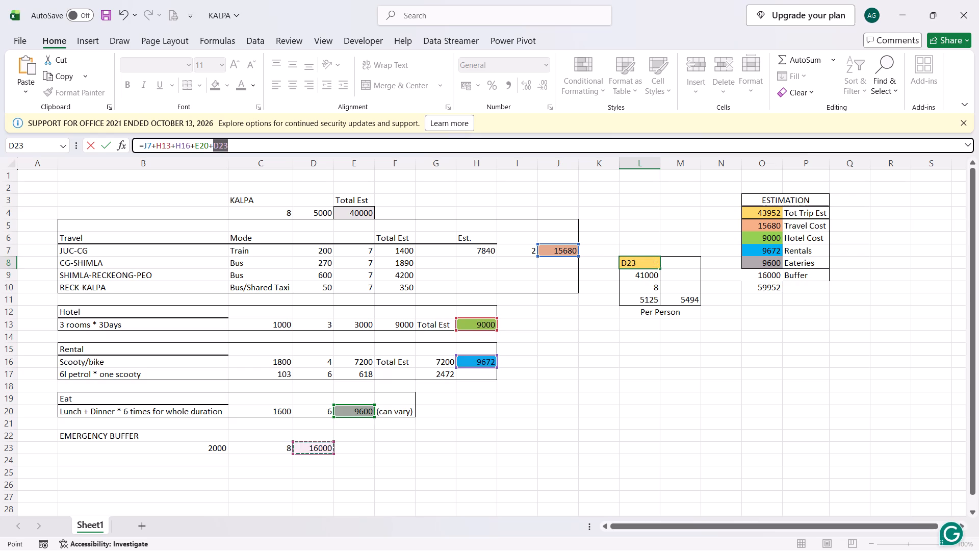
key("Return")
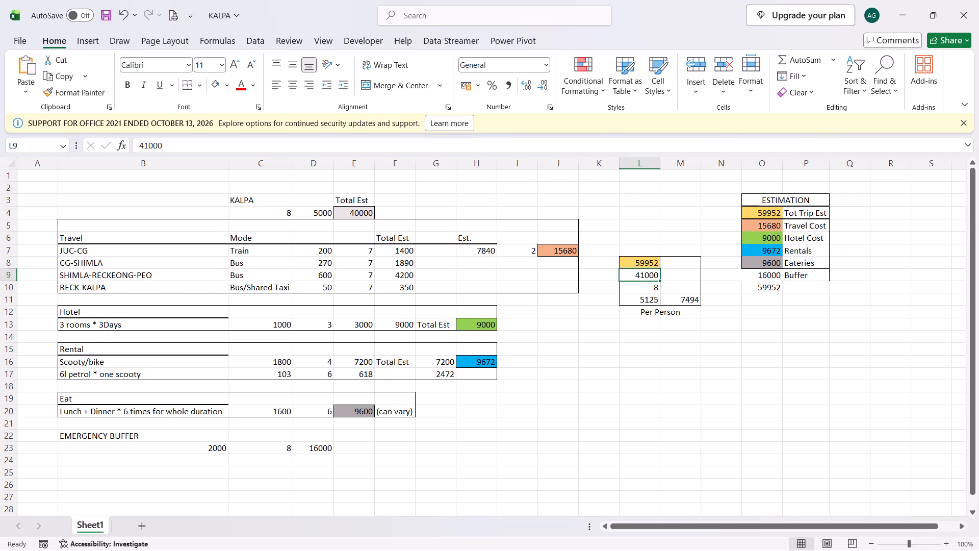
Clear the amount in cell L9 of the per-person block.
key("Delete")
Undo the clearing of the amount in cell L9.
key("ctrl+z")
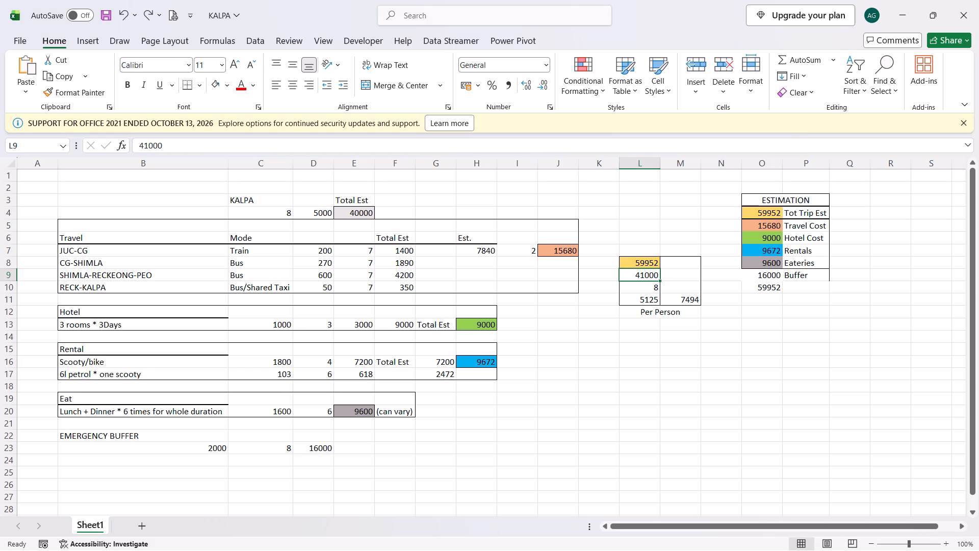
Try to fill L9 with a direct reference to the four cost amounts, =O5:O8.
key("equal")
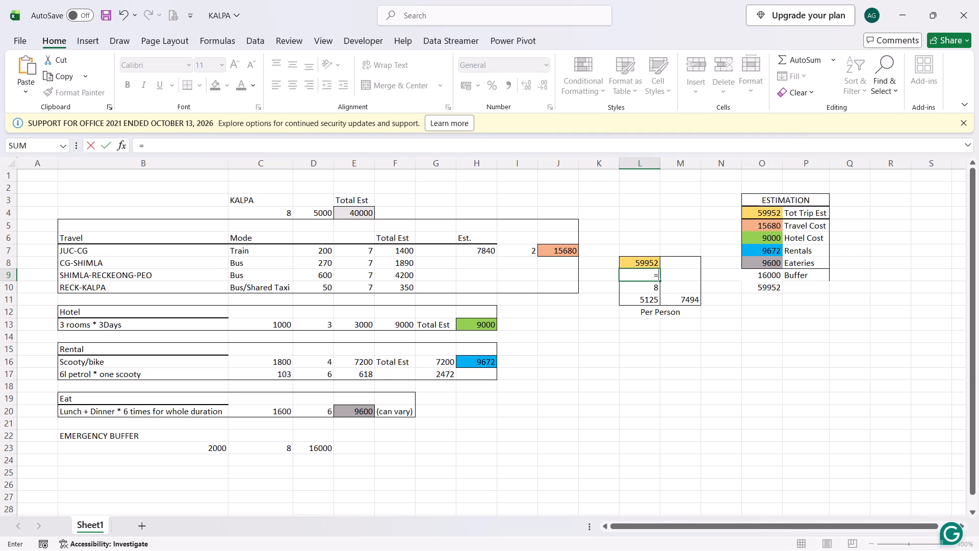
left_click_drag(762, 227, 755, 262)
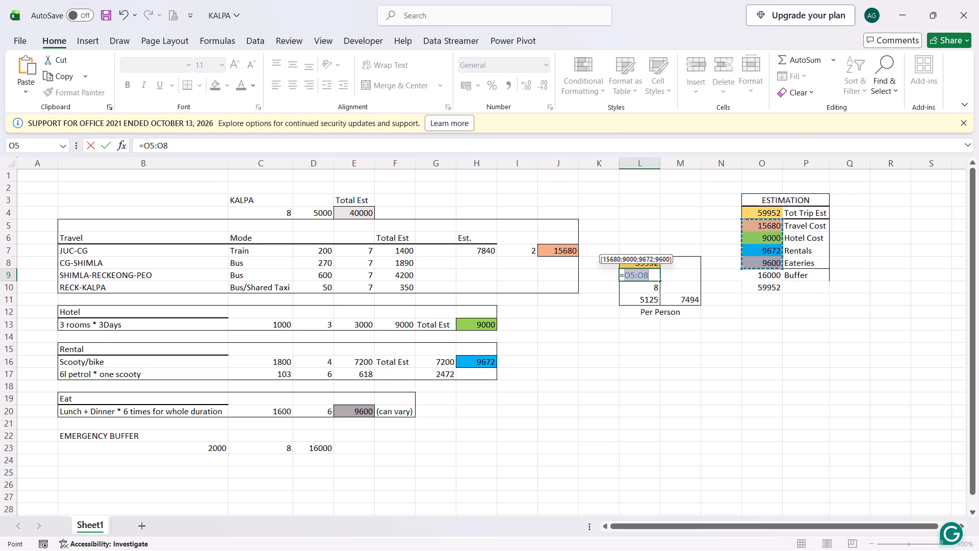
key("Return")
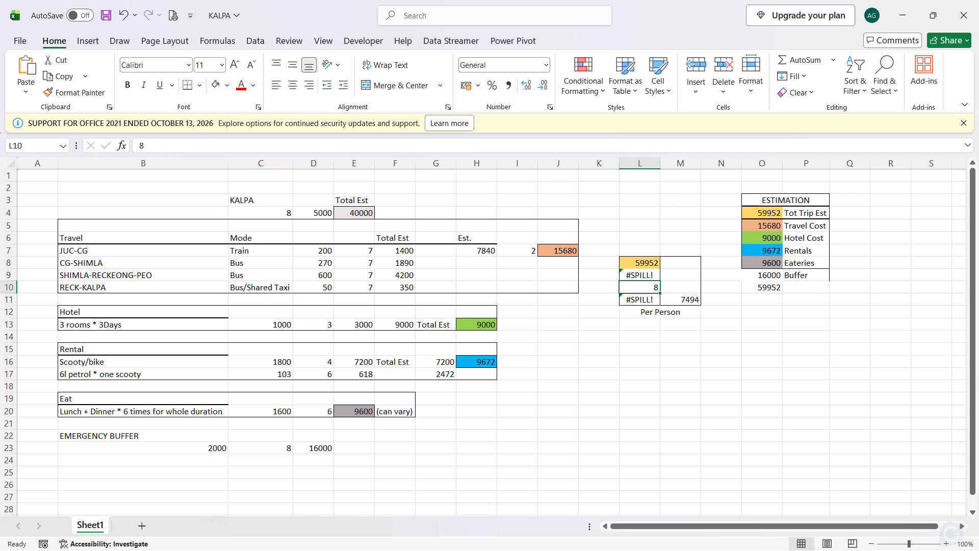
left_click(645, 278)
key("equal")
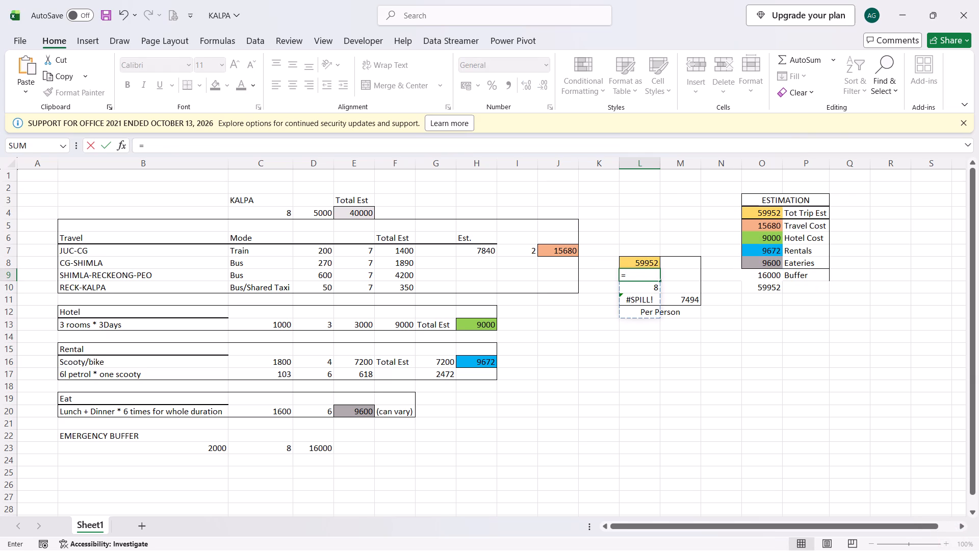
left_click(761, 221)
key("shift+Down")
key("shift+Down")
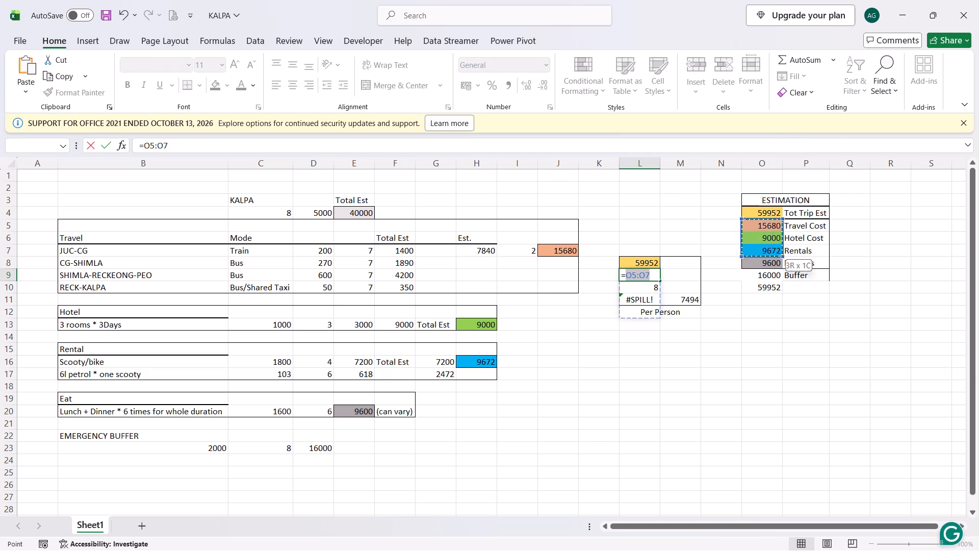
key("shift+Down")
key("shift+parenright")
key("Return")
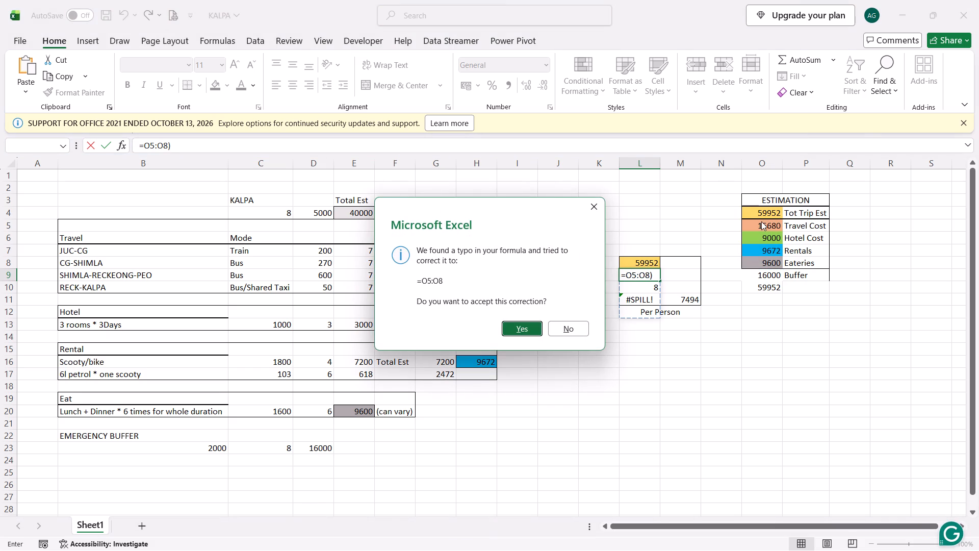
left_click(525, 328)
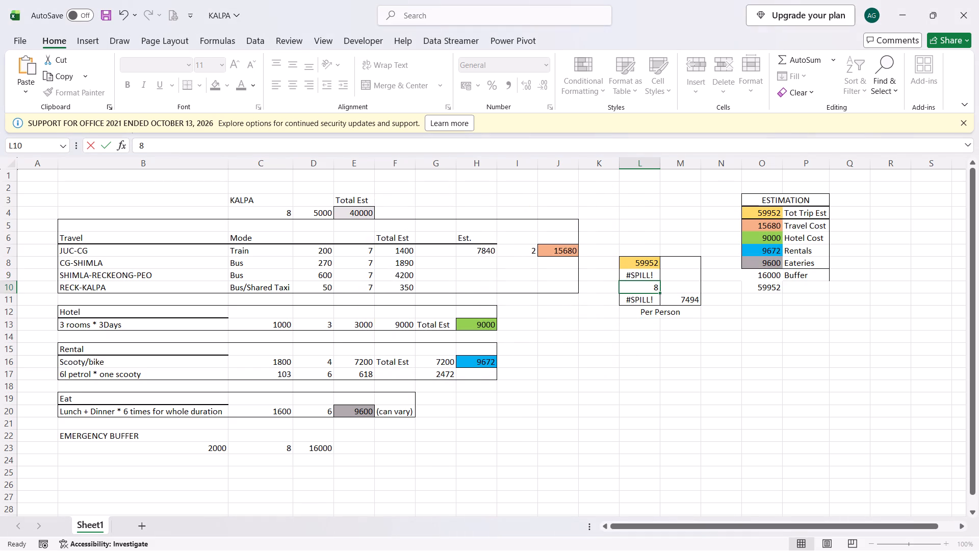
Total the travel, hotel, rental and eateries costs without the buffer in L9 with the formula =SUM(O5:O8).
left_click(648, 278)
type("=sum")
key("Tab")
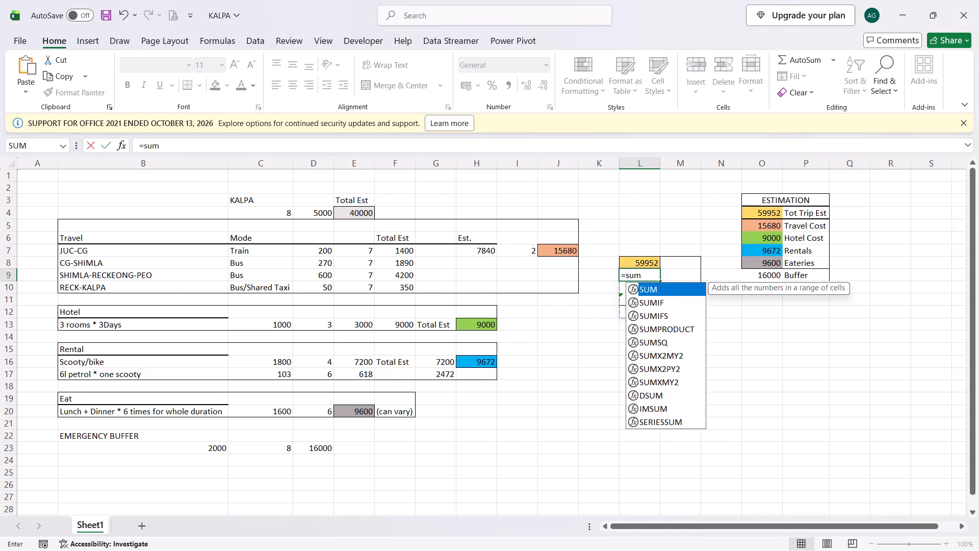
key("Right")
key("Right")
key("Right")
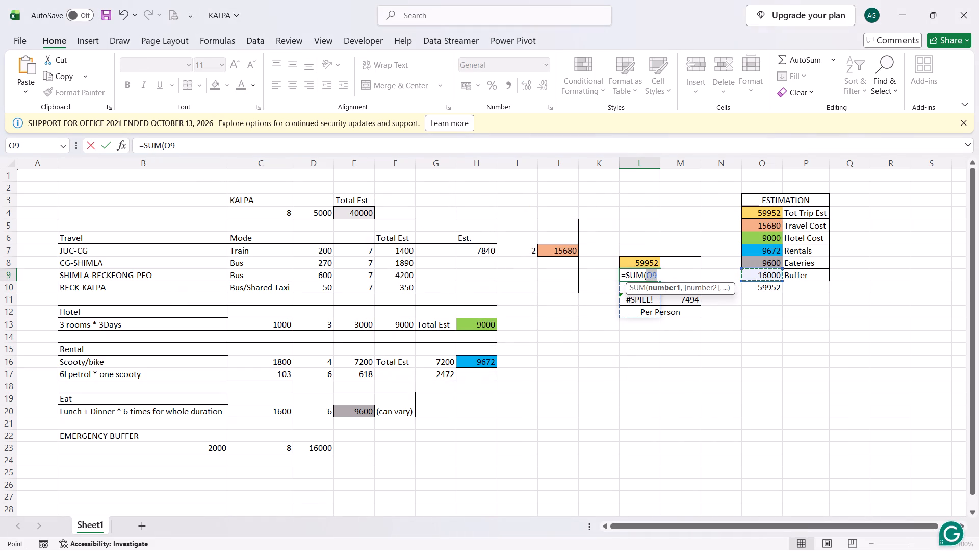
key("Up")
key("Up")
key("Up")
key("Up")
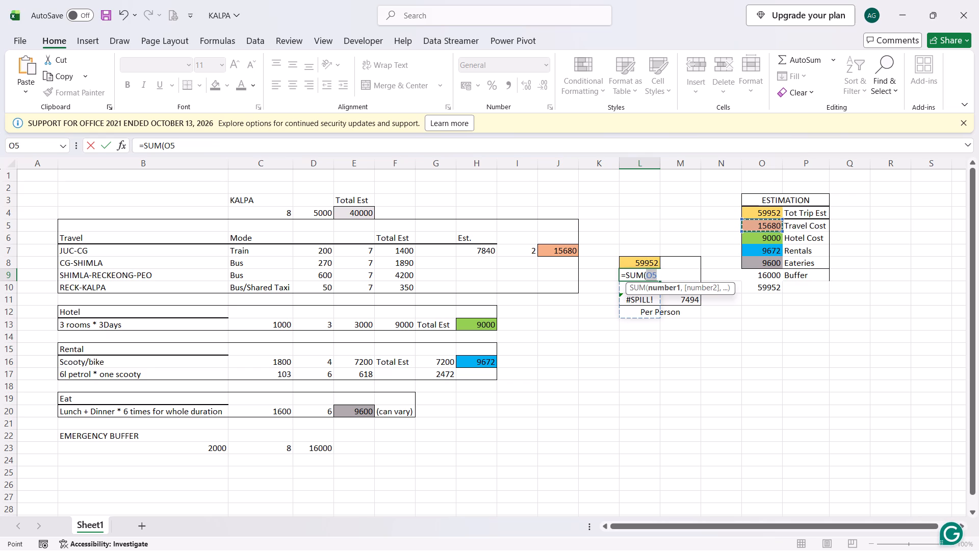
key("shift+Down")
key("shift+Down")
key("shift+Down")
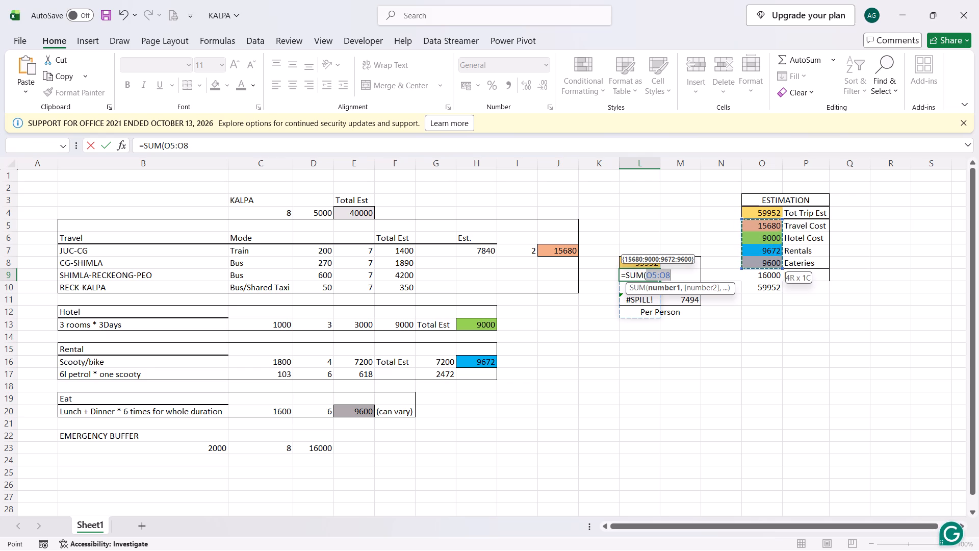
key("shift+parenright")
key("shift+Return")
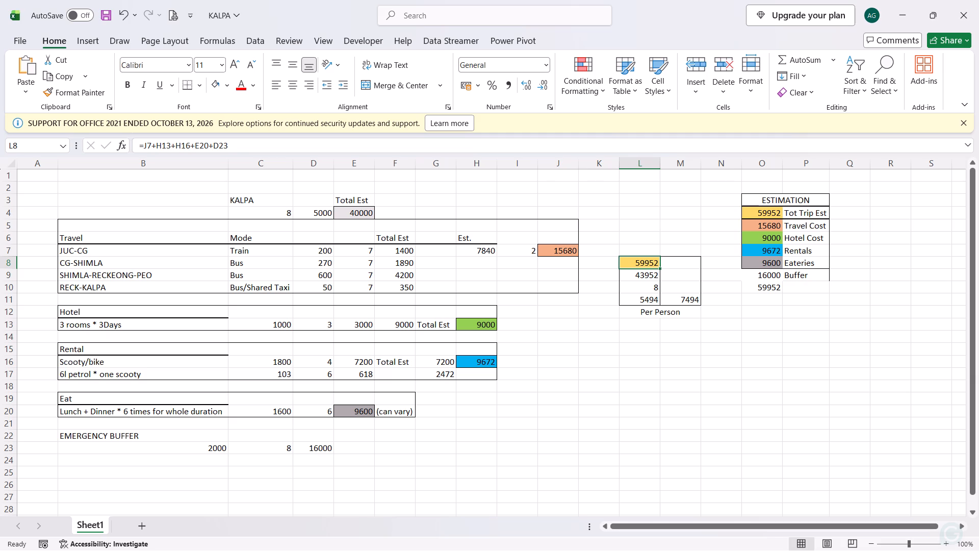
Fill the per-person amount including the buffer in cell M11 with standard red.
left_click(674, 295)
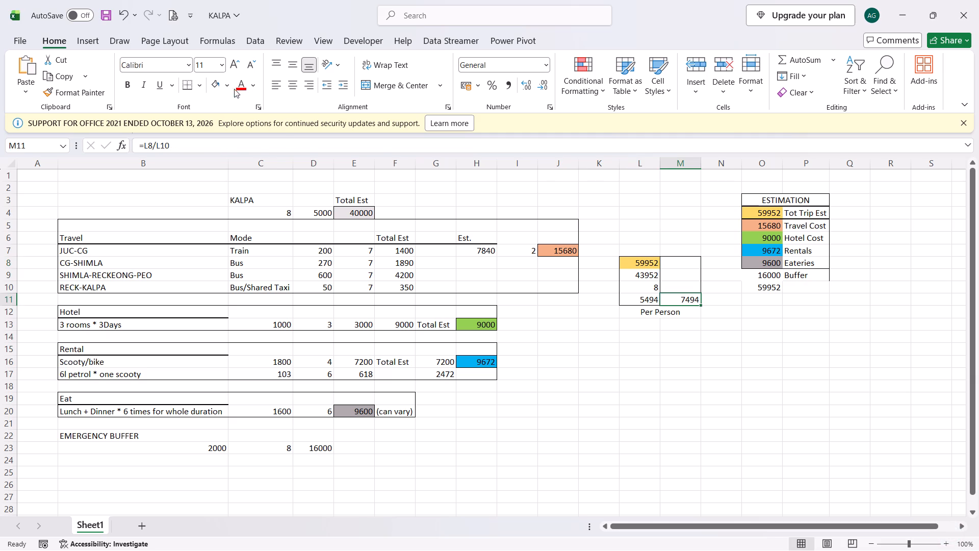
left_click(223, 86)
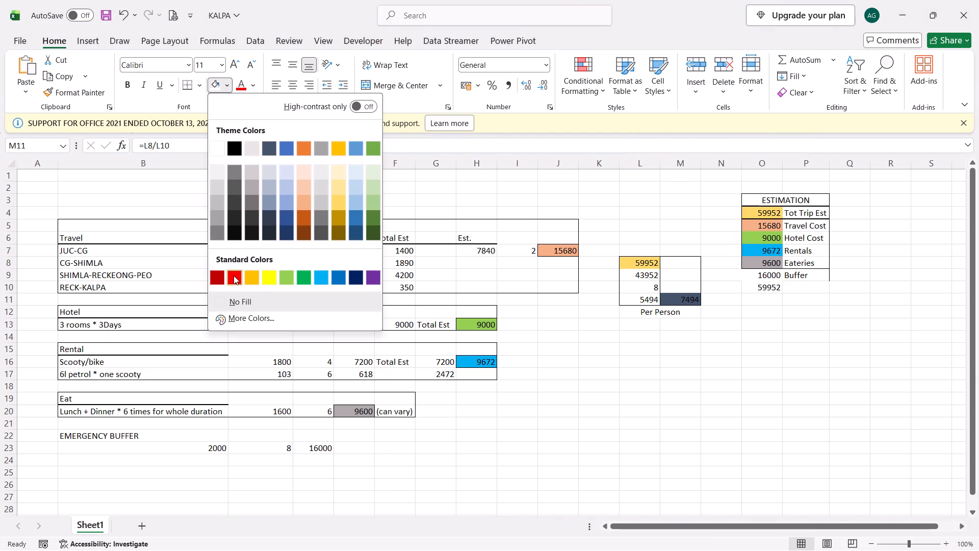
left_click(234, 275)
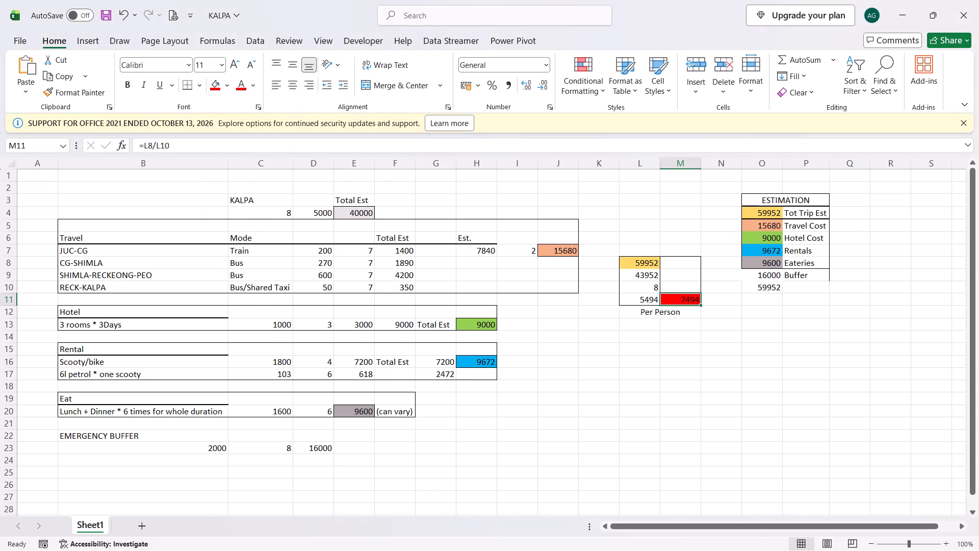
Format the emergency buffer total in D23 and the Buffer amount in O9 with red fill and white bold italic text.
left_click(324, 449)
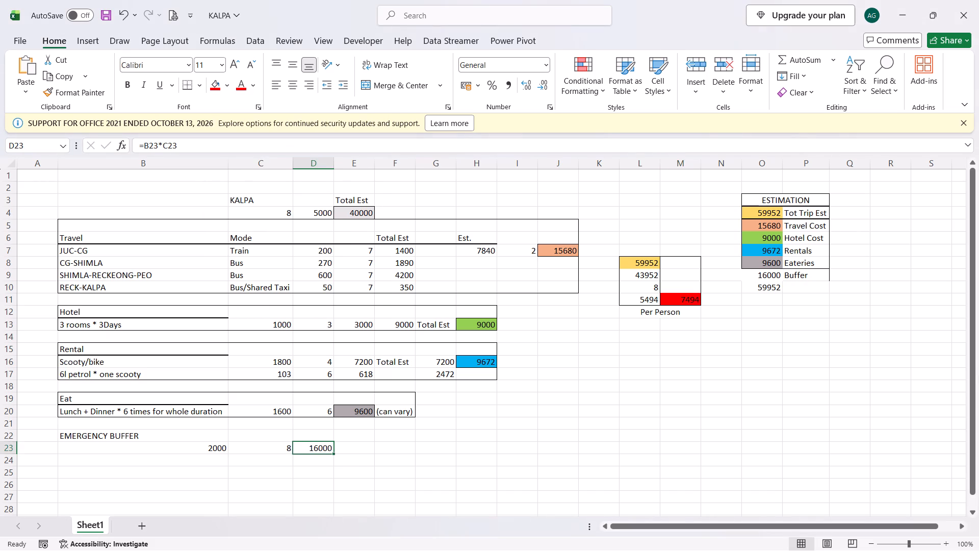
left_click(772, 274, "ctrl")
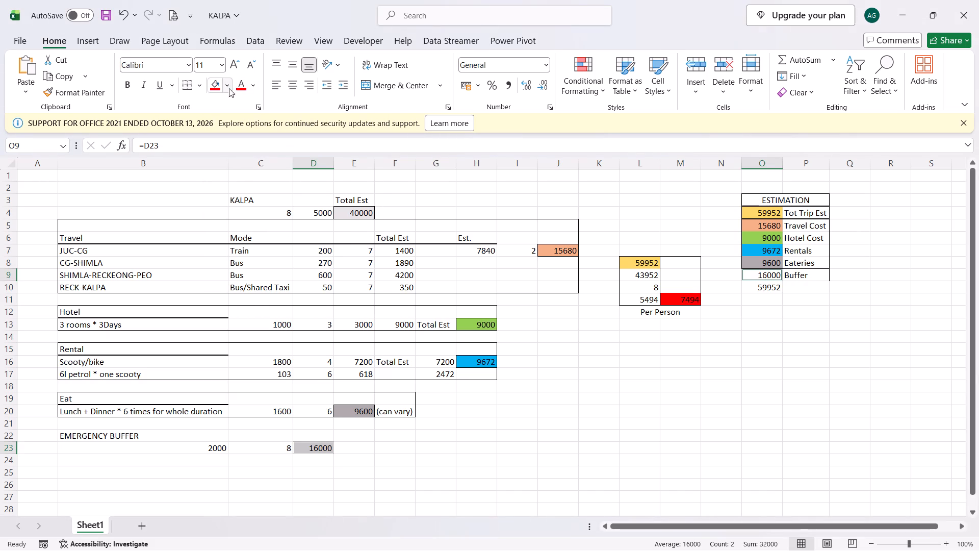
left_click(221, 93)
left_click(216, 89)
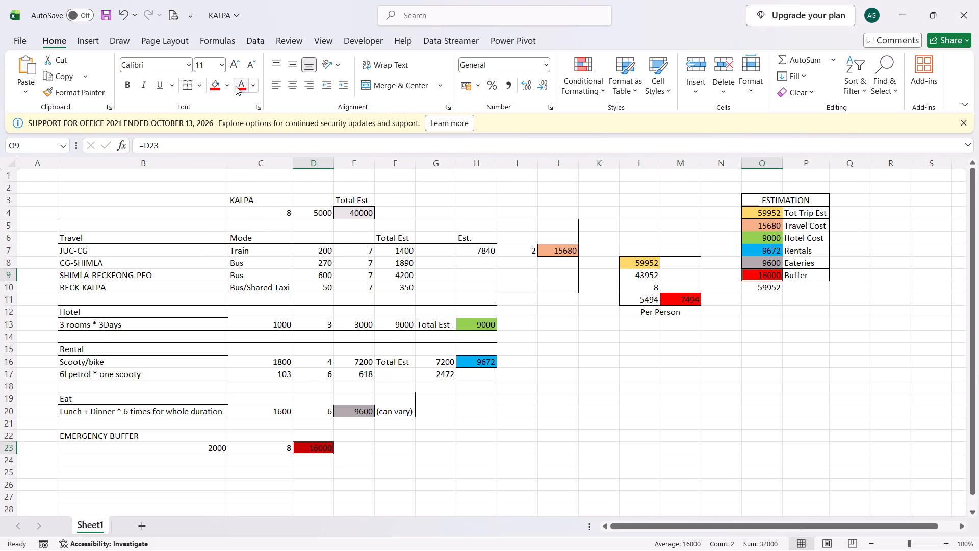
left_click(253, 86)
left_click(247, 165)
left_click(135, 88)
left_click(143, 88)
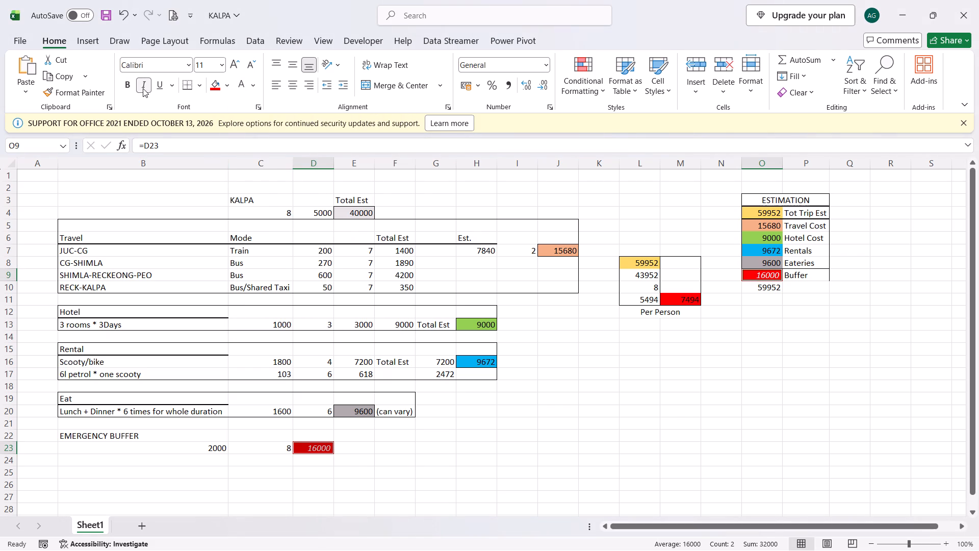
left_click(127, 86)
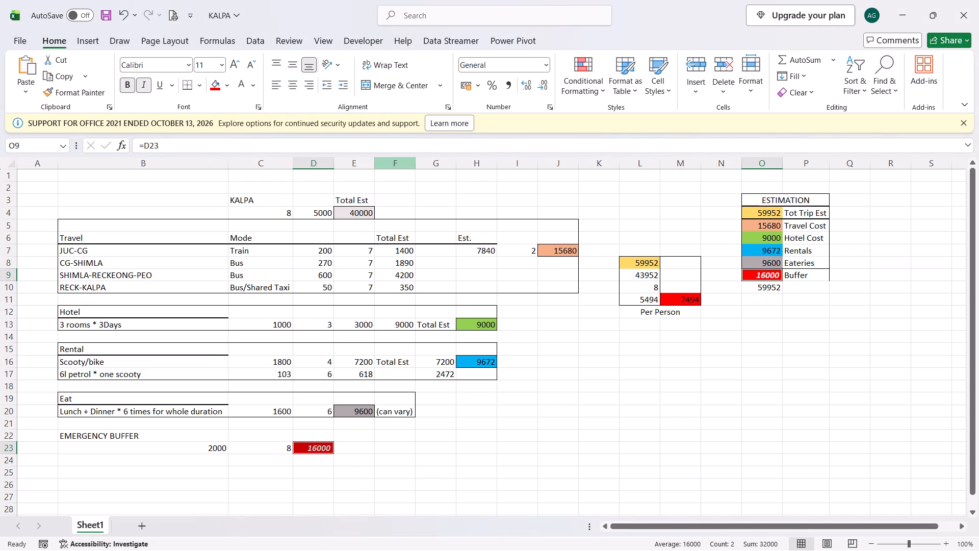
Make the text of the per-person amount in M11 bold, italic and white.
left_click(677, 303)
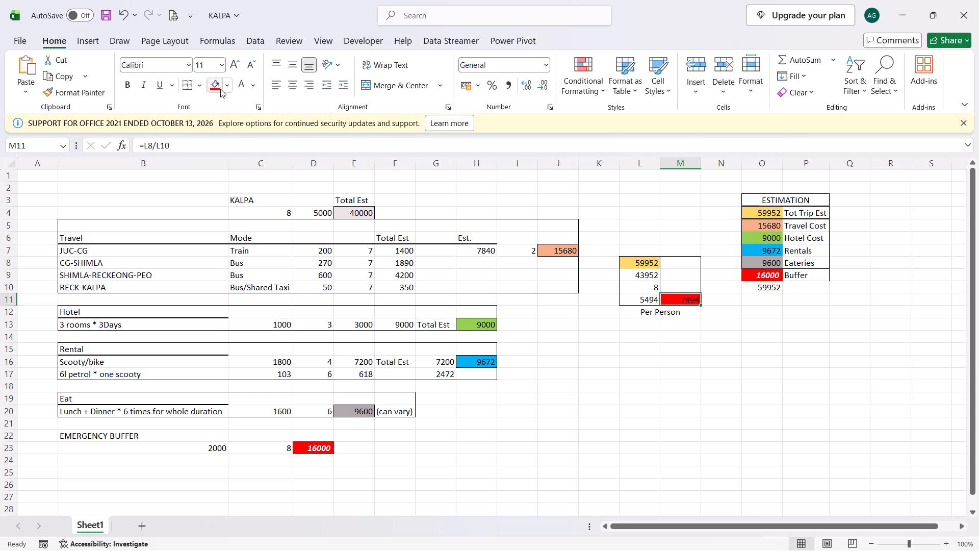
left_click(130, 88)
left_click(243, 87)
left_click(145, 89)
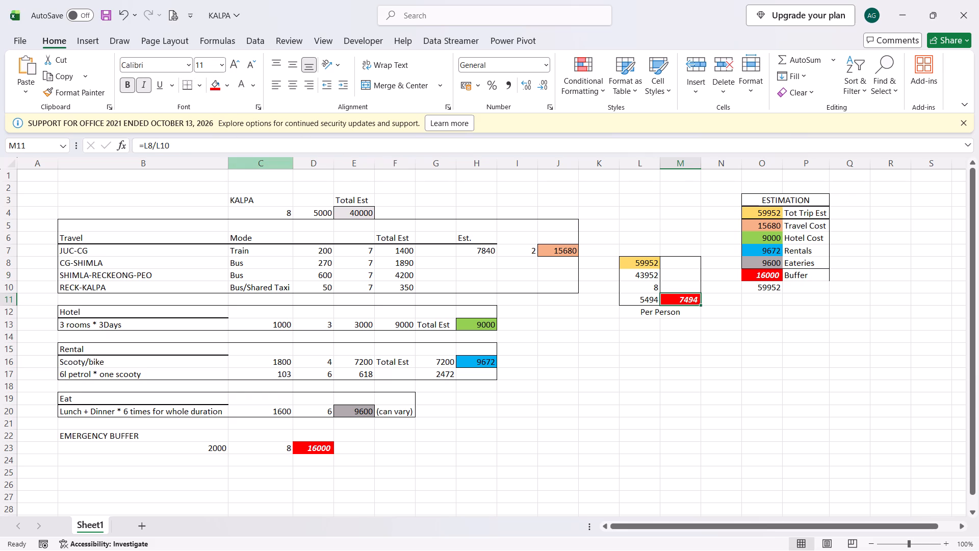
Add a heavier solid horizontal border between the two rows of the emergency buffer block B22:D23.
left_click_drag(88, 440, 304, 443)
key("ctrl+1")
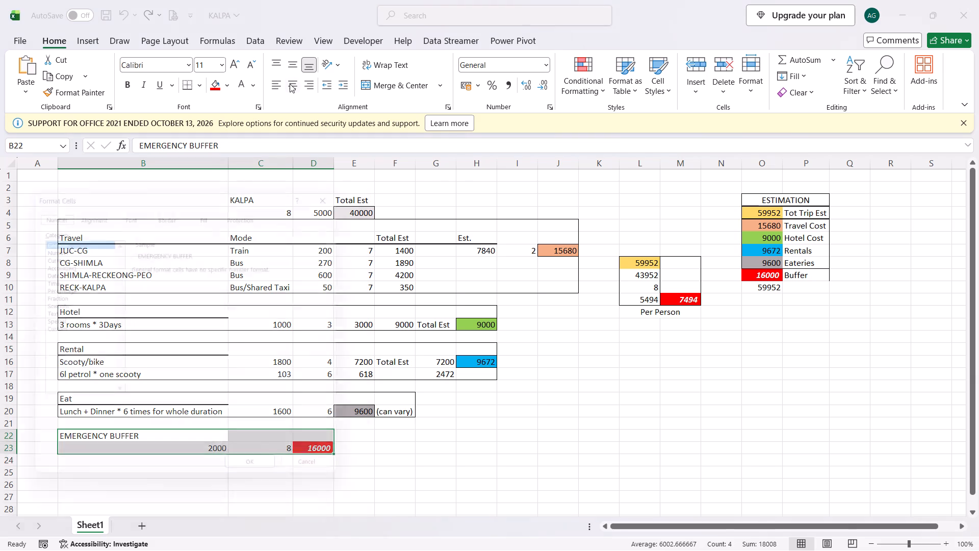
left_click(169, 205)
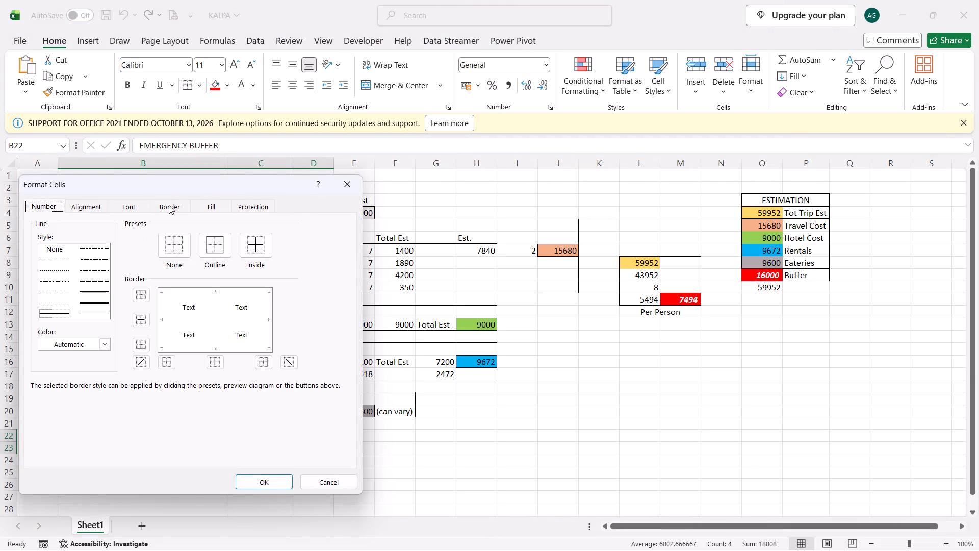
left_click(90, 291)
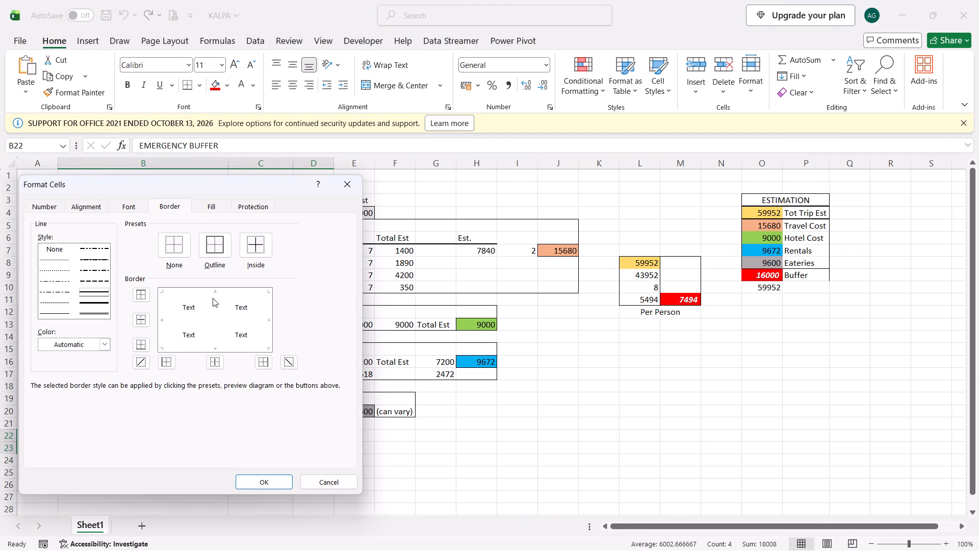
left_click(213, 298)
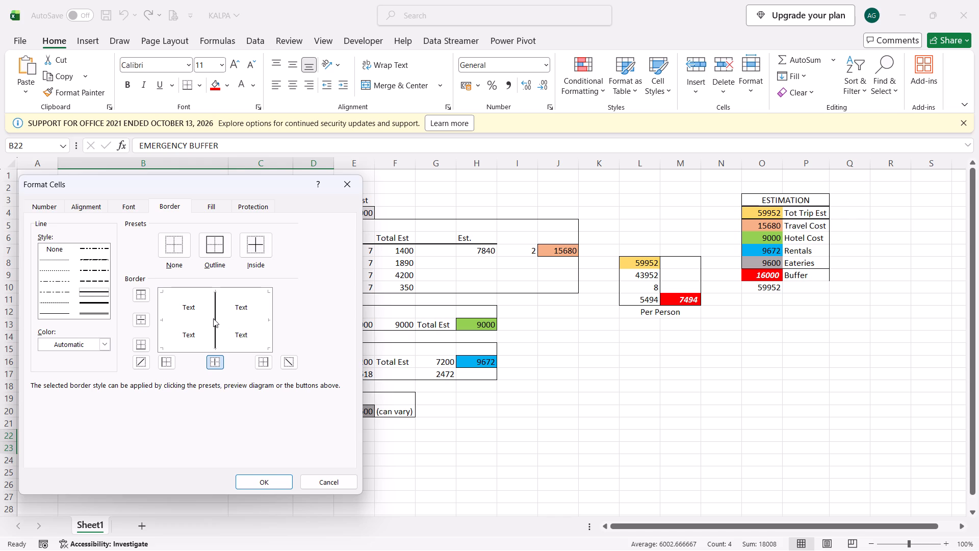
left_click(213, 318)
left_click(185, 318)
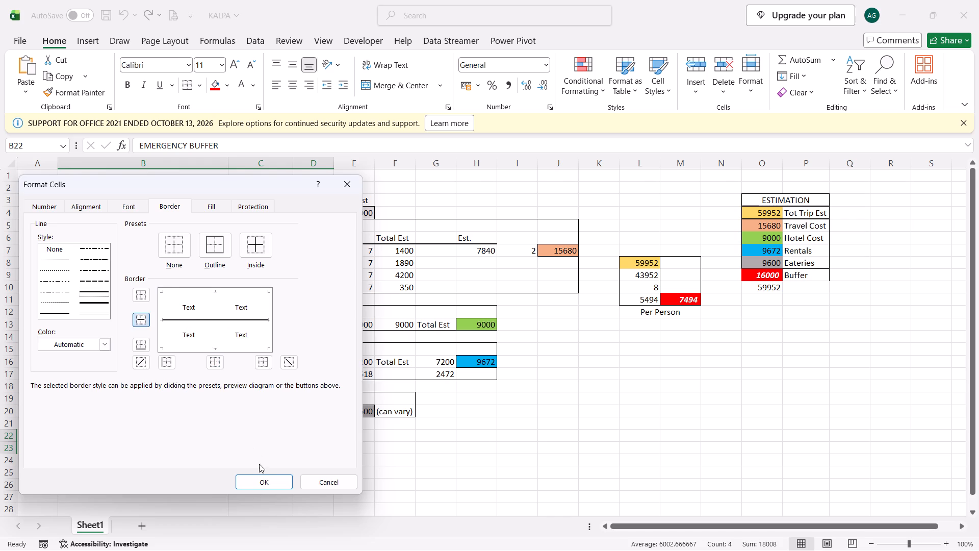
left_click(259, 477)
Apply outside borders around the emergency buffer block B22:D23.
left_click(198, 91)
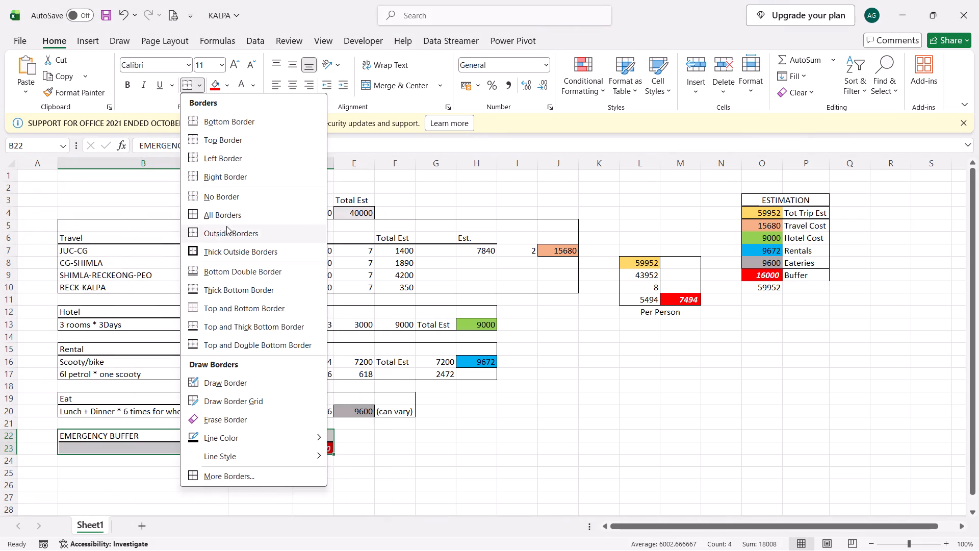
left_click(226, 227)
left_click(514, 474)
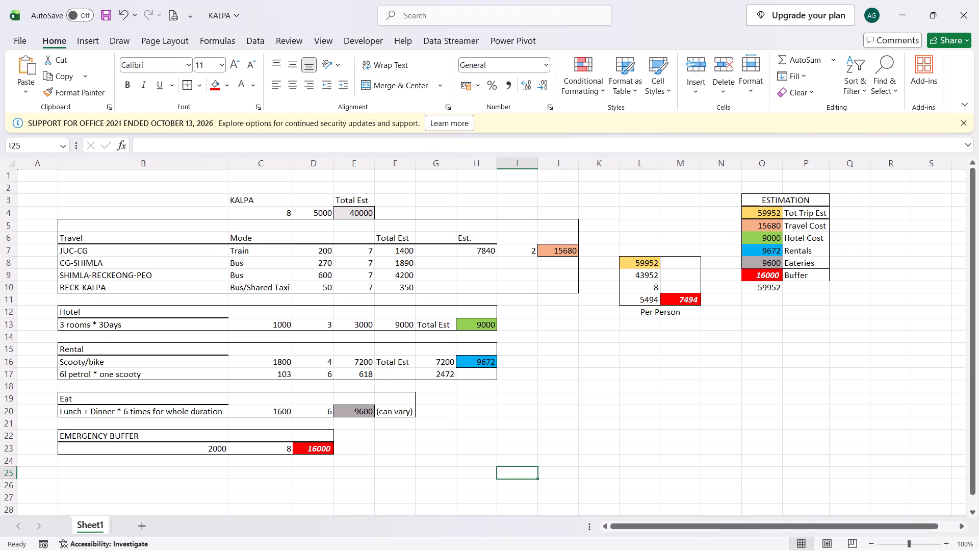
left_click(566, 445)
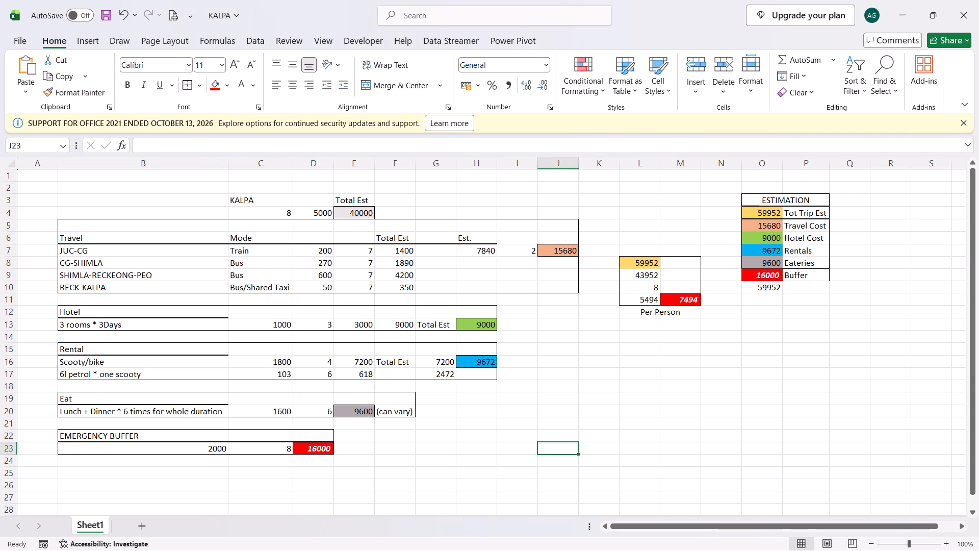
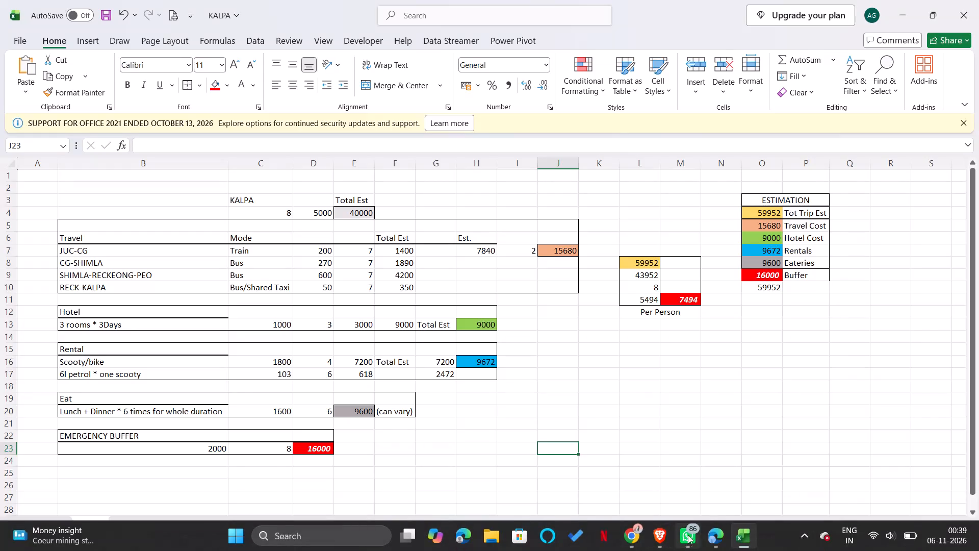
Switch to Edge and search Confirmtkt for trains from DLI - Old Delhi to CDG - Chandigarh on Fri, 06 Nov.
left_click(713, 539)
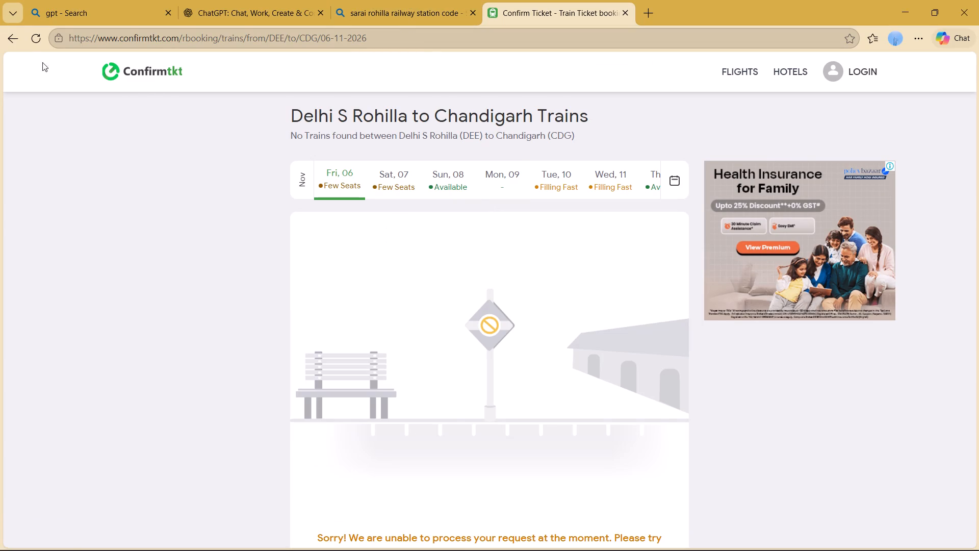
left_click(15, 40)
left_click(303, 249)
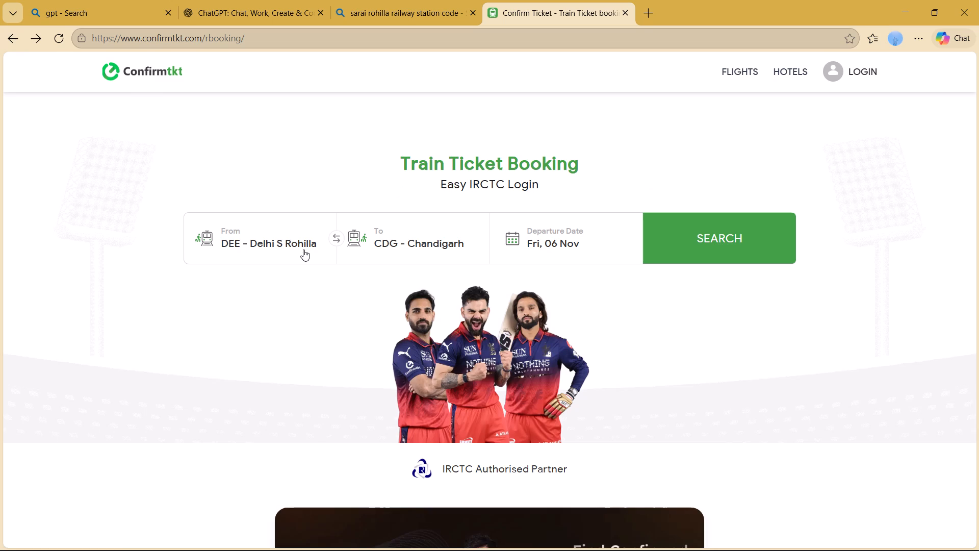
type("old de")
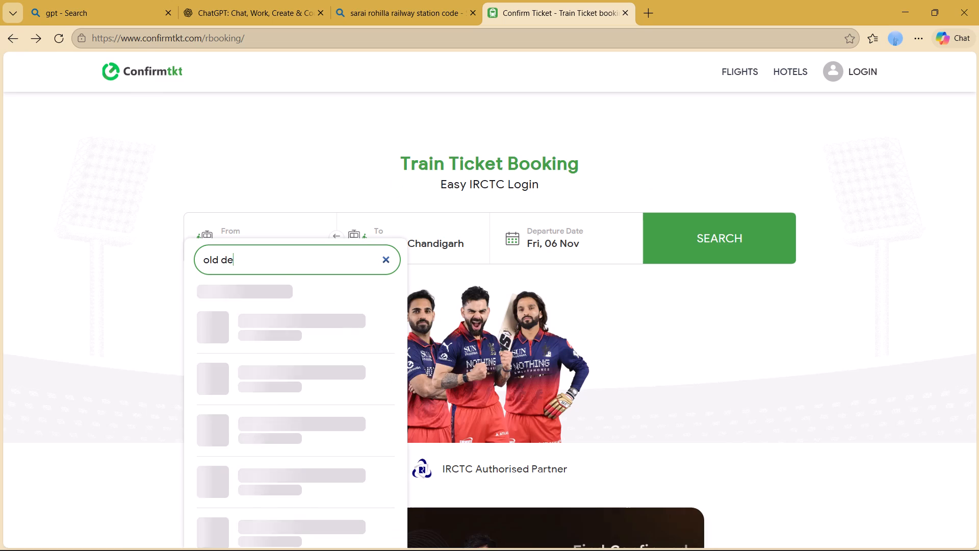
key("BackSpace")
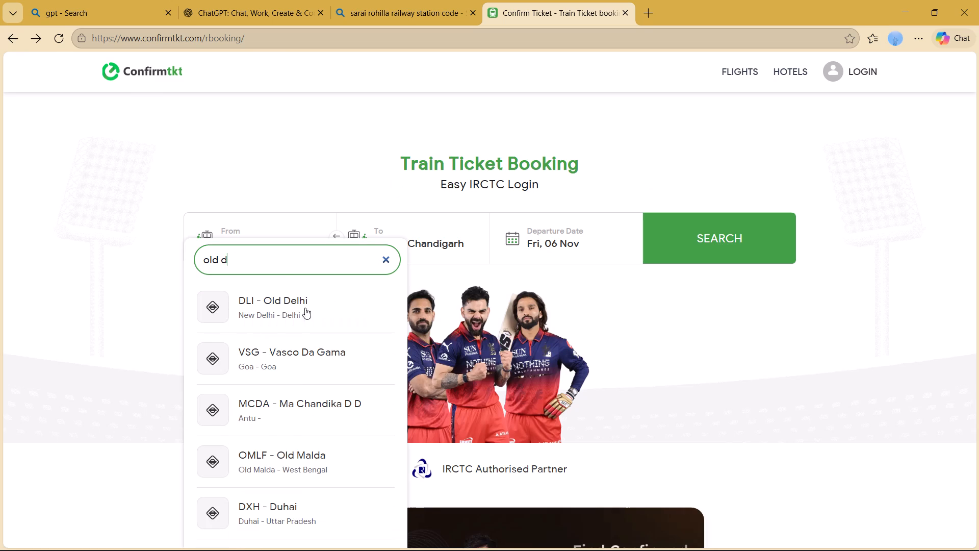
left_click(290, 325)
left_click(707, 235)
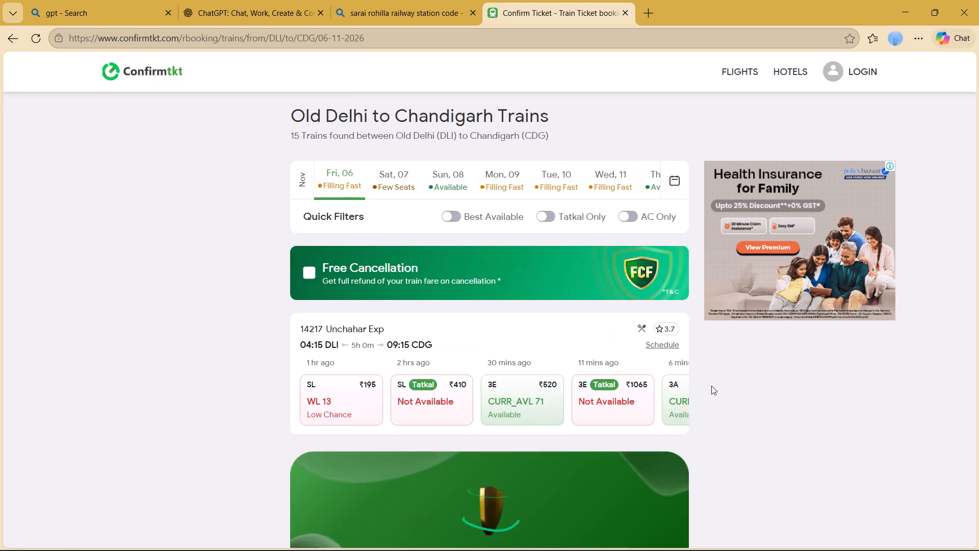
Review the Old Delhi to Chandigarh train list for departure times, fares and seat availability by class.
scroll(711, 386, "down", 6)
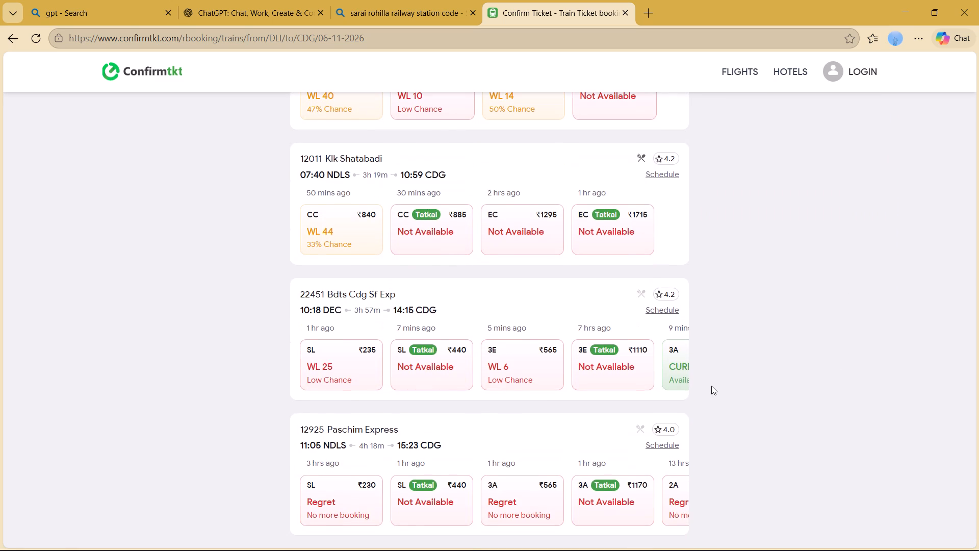
scroll(711, 386, "down", 4)
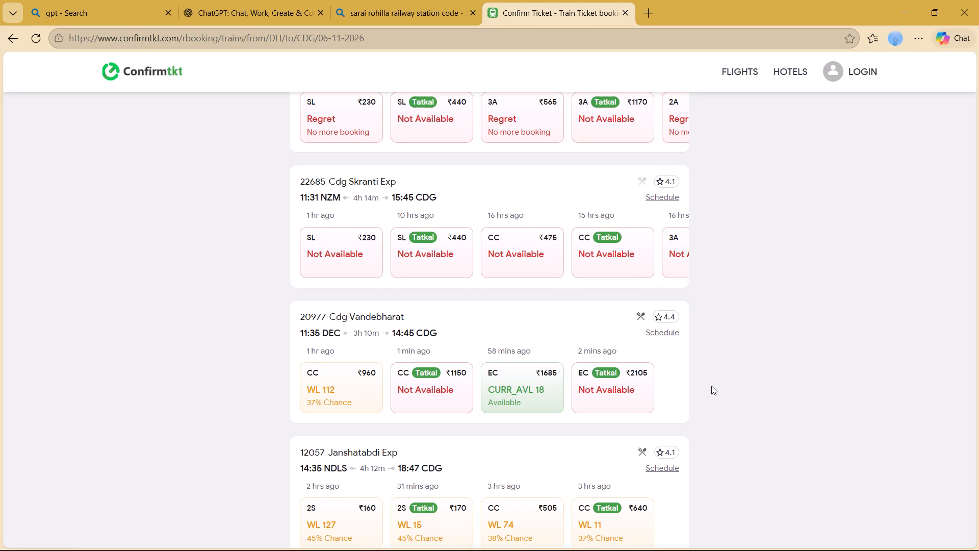
scroll(711, 386, "down", 1)
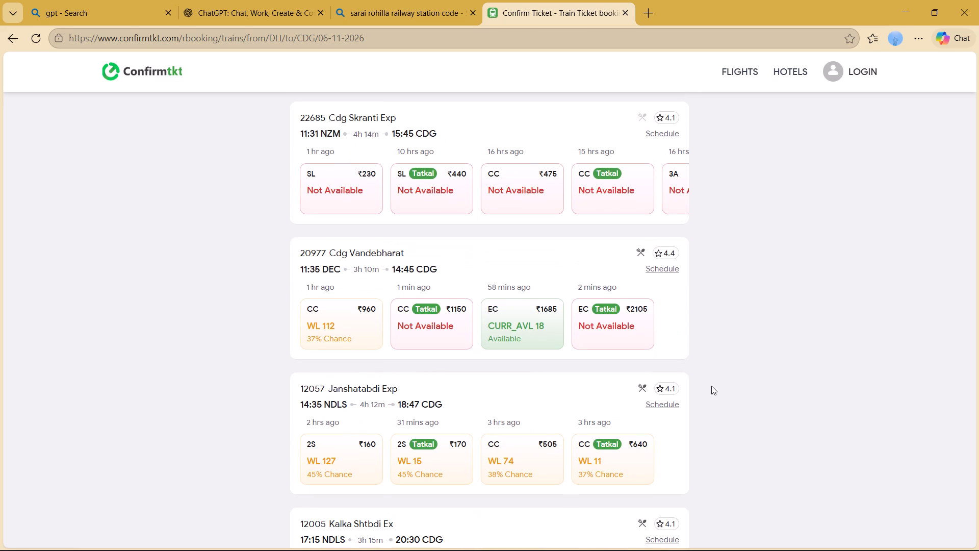
scroll(711, 386, "down", 2)
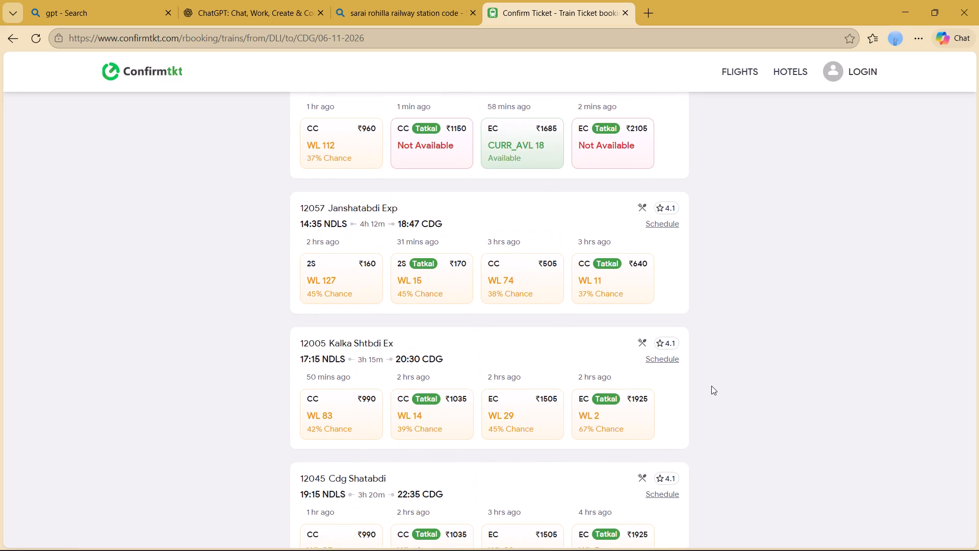
scroll(711, 386, "down", 3)
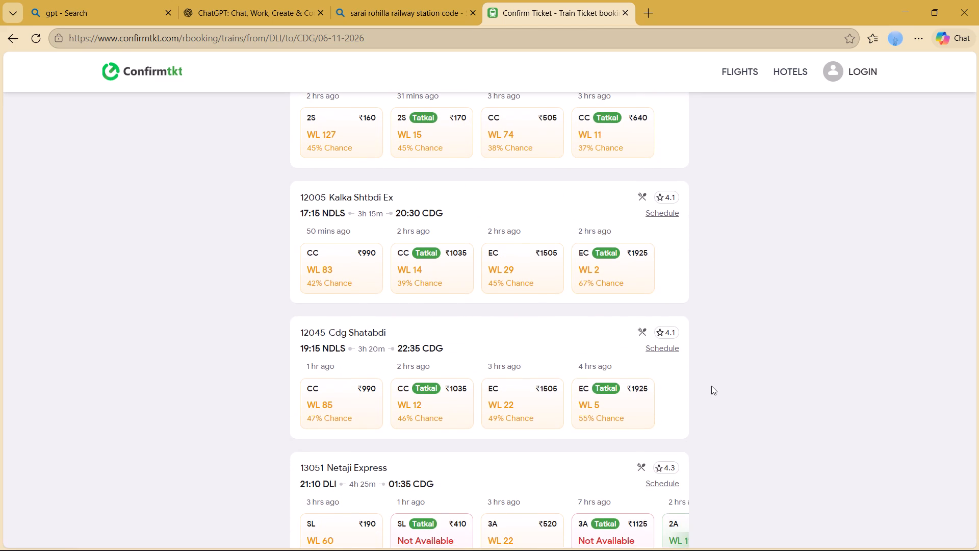
scroll(711, 386, "down", 2)
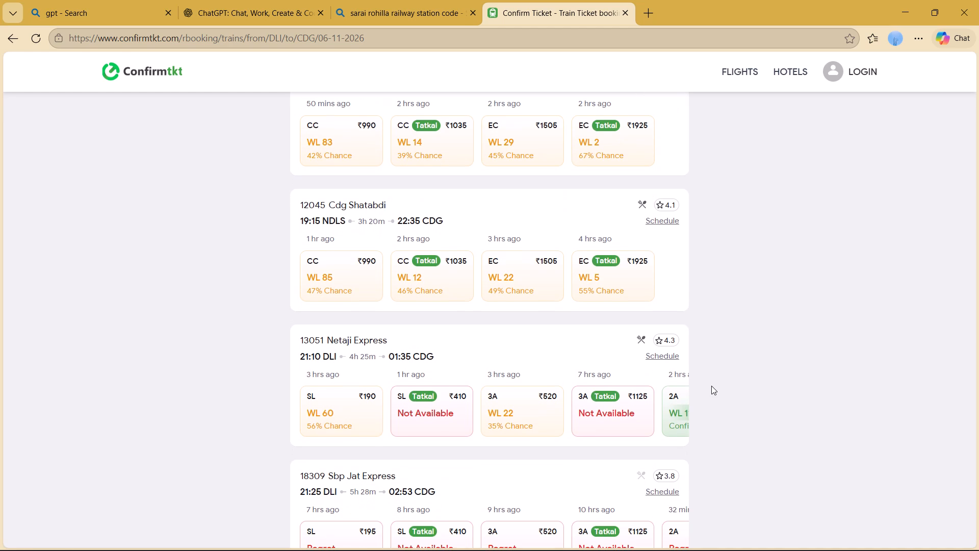
scroll(711, 386, "down", 5)
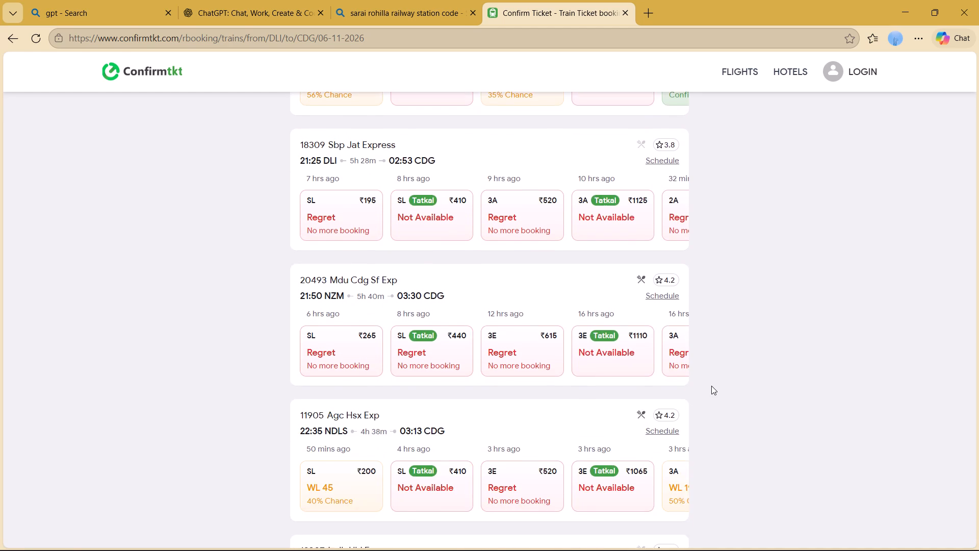
scroll(711, 386, "down", 4)
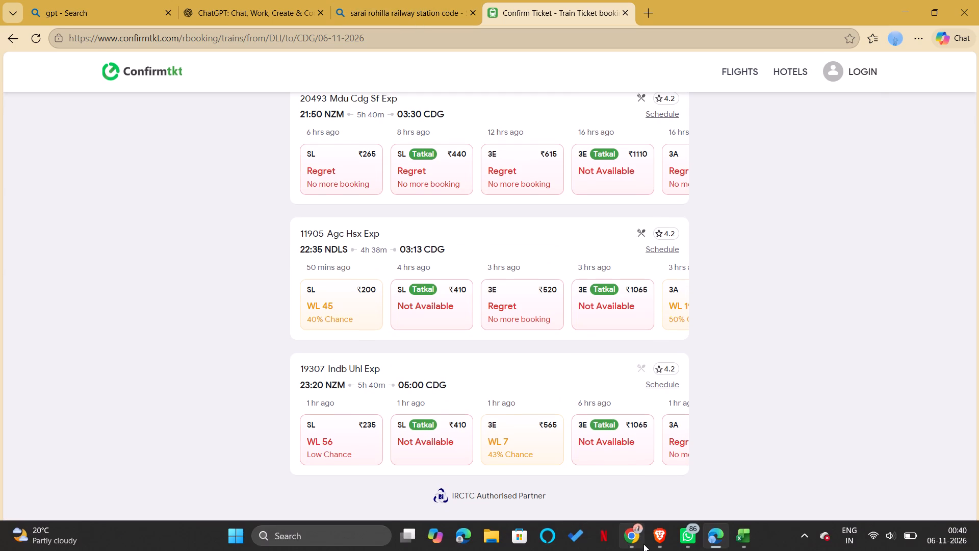
Return to the KALPA workbook in Excel and save it.
left_click(750, 541)
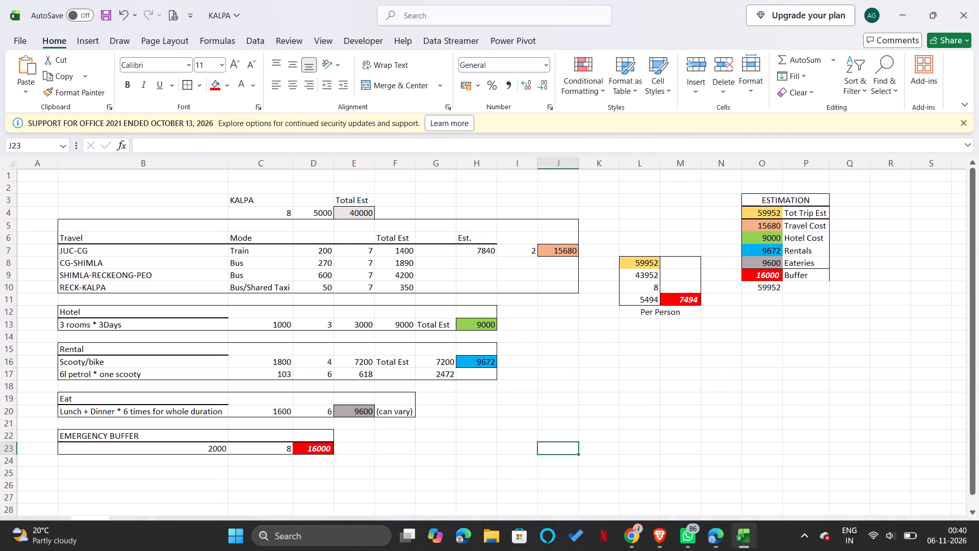
left_click(661, 391)
key("ctrl+s")
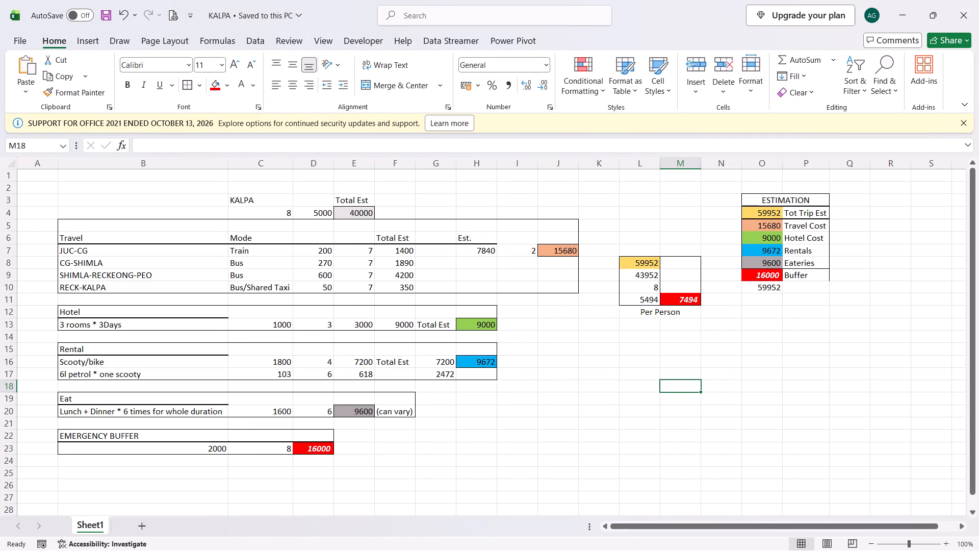
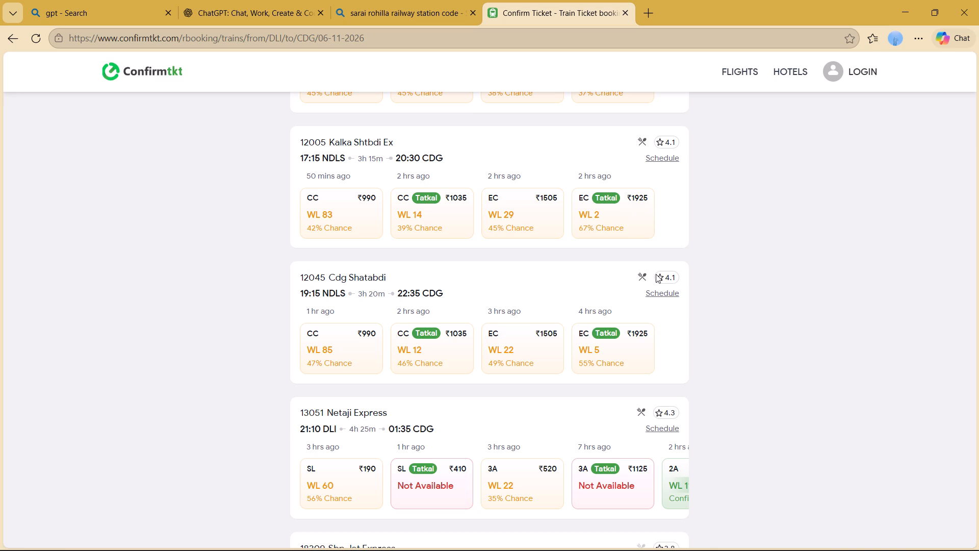
Examine the remaining evening and night trains in the Old Delhi to Chandigarh list for timings, fares and seat availability.
scroll(656, 274, "down", 2)
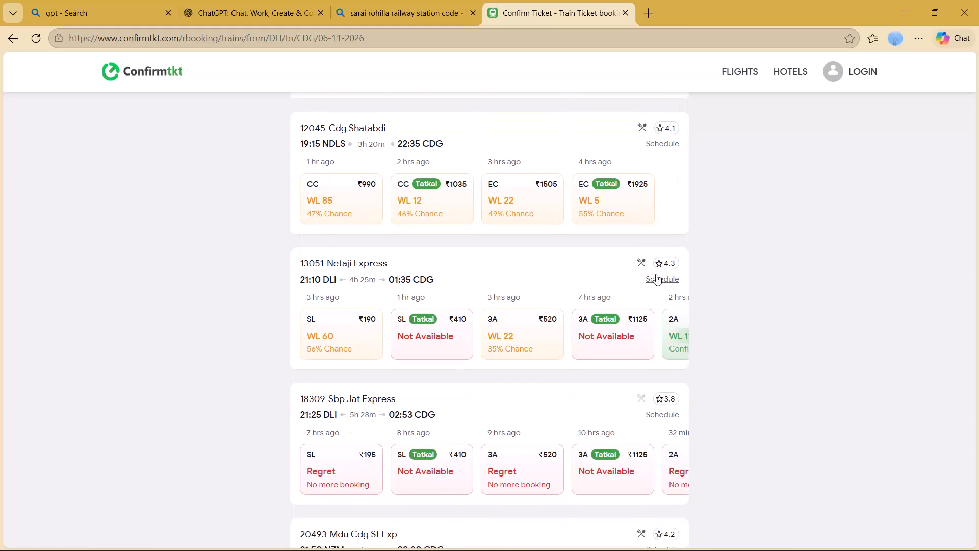
scroll(656, 274, "down", 4)
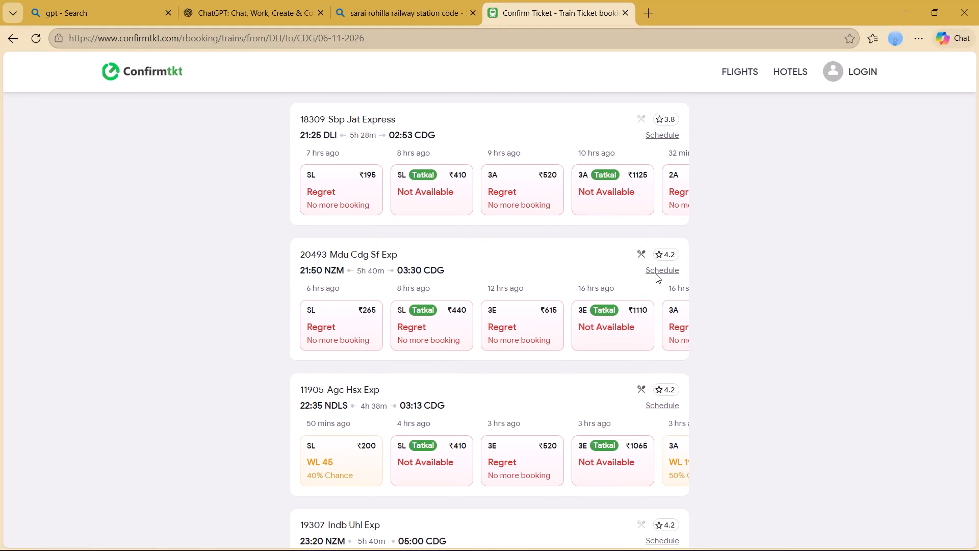
scroll(656, 274, "down", 1)
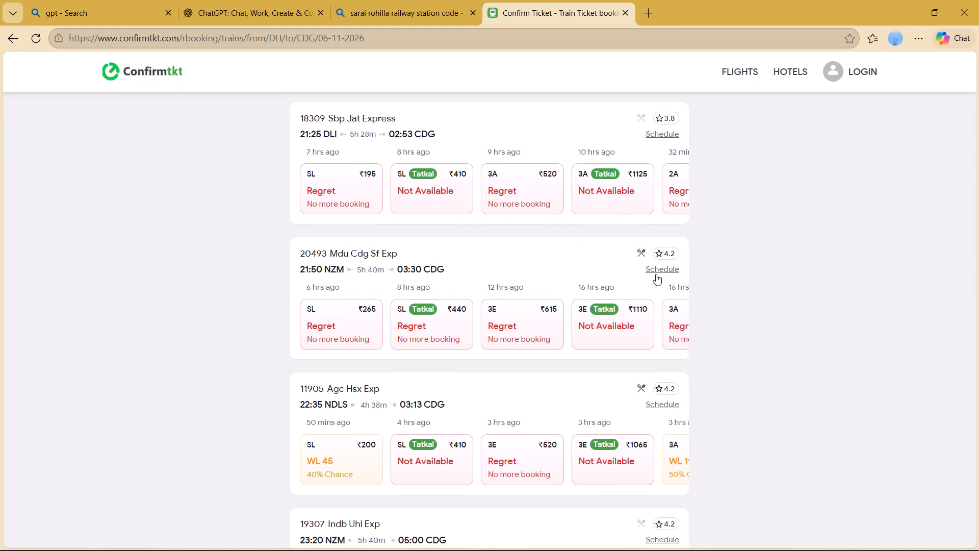
scroll(656, 274, "down", 4)
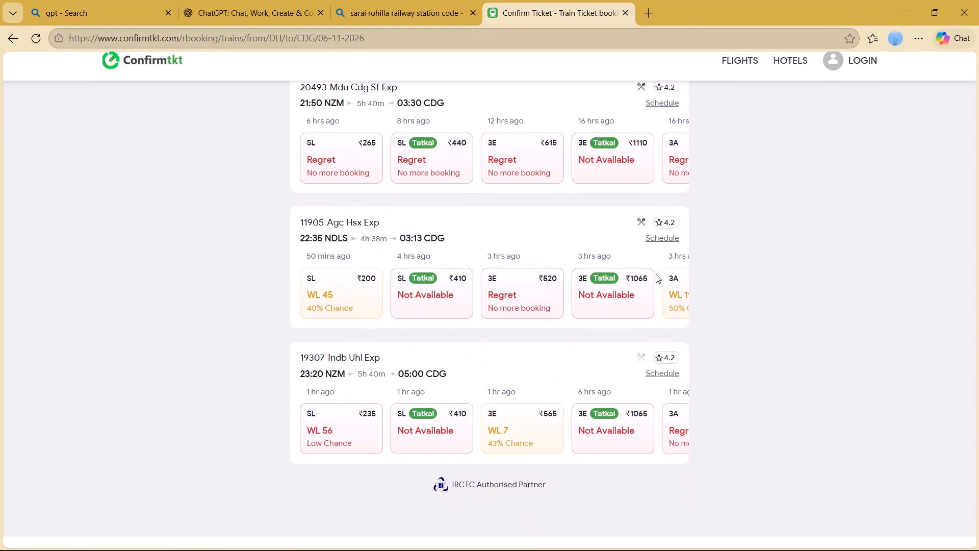
scroll(656, 274, "down", 1)
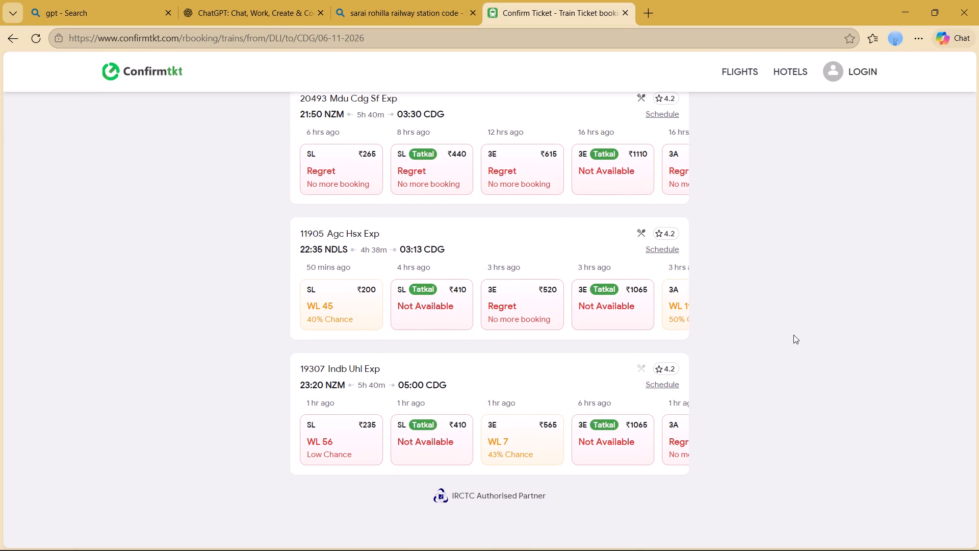
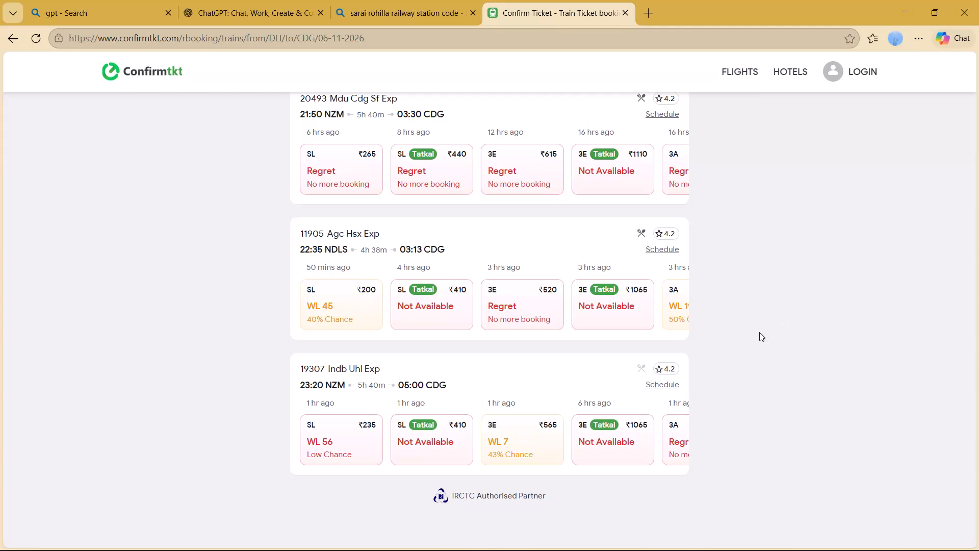
Re-examine the evening and night trains in the Old Delhi to Chandigarh list for timings, fares and waitlist status.
scroll(759, 332, "up", 1)
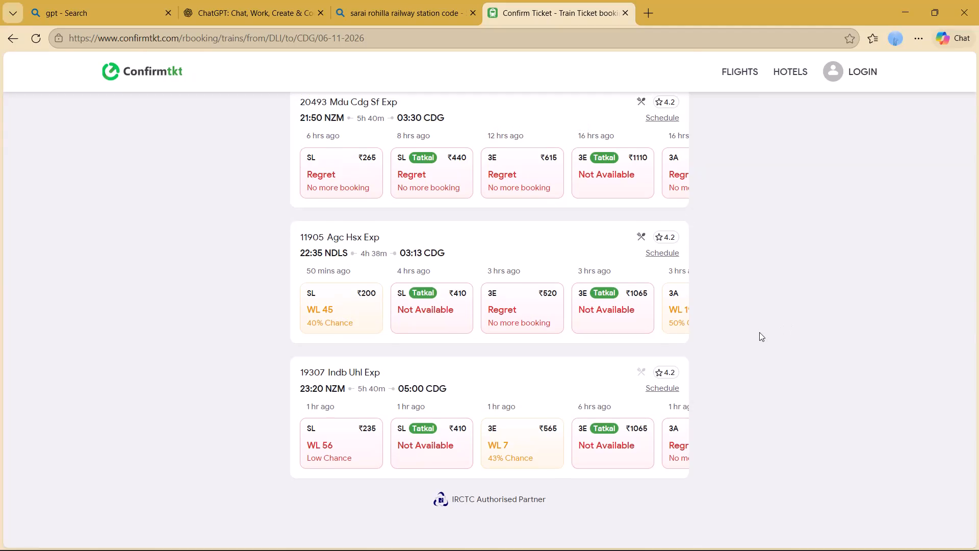
scroll(759, 332, "up", 3)
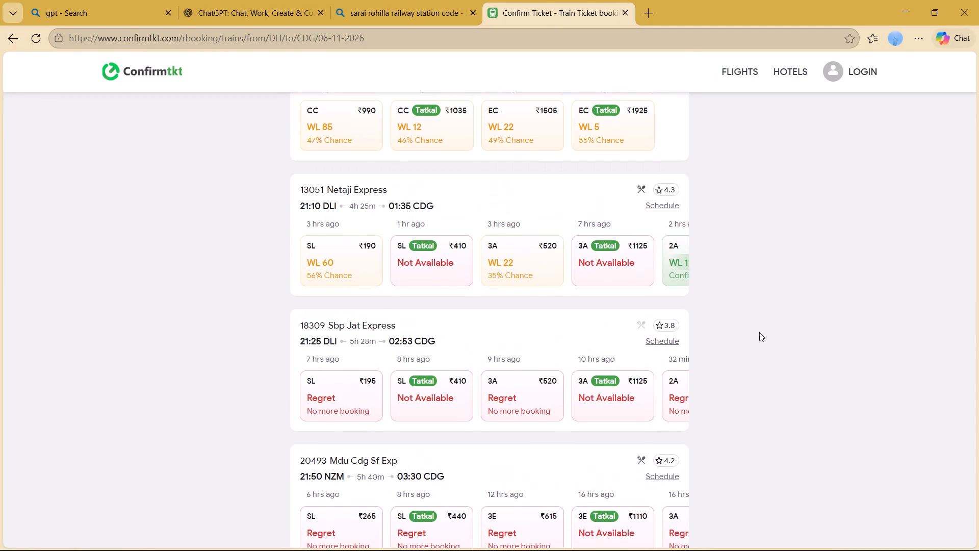
scroll(759, 332, "up", 2)
scroll(759, 332, "down", 1)
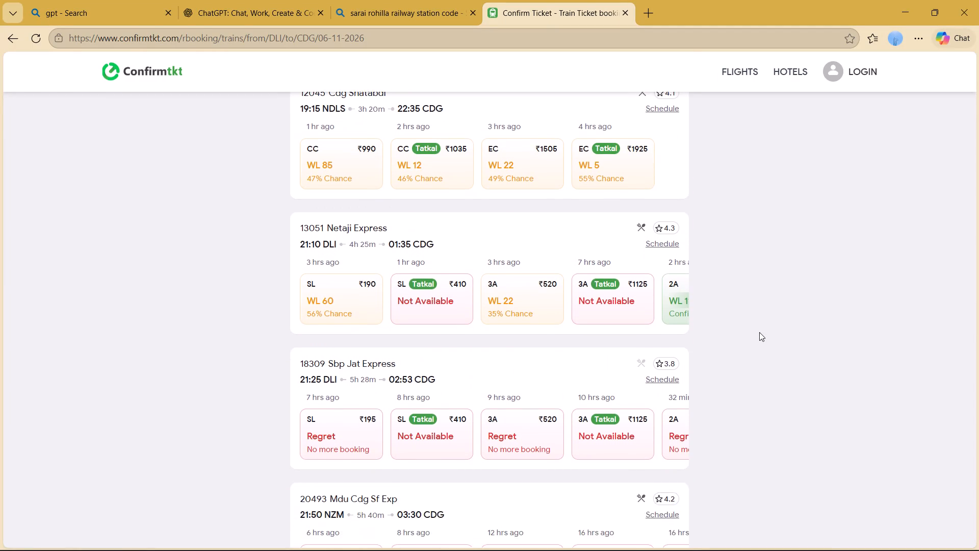
scroll(759, 332, "down", 2)
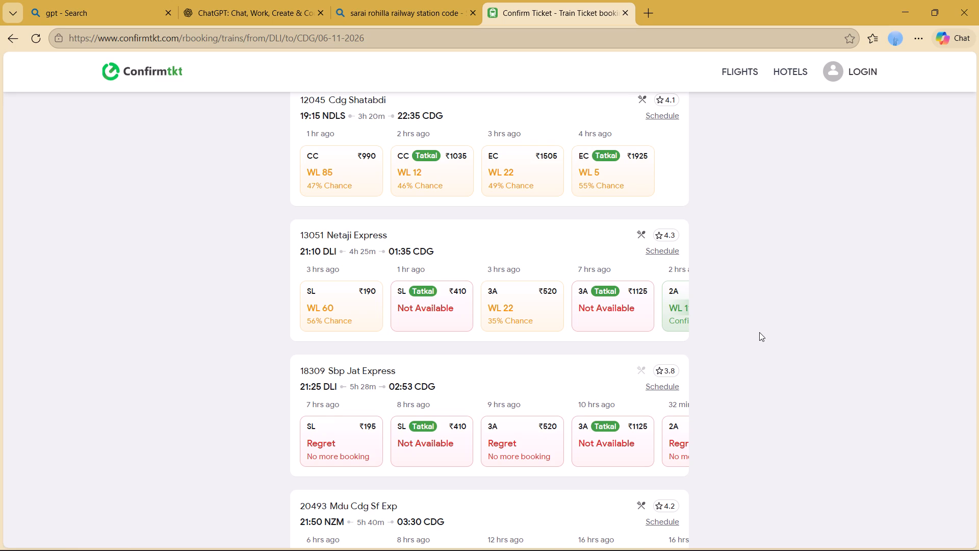
scroll(759, 332, "down", 4)
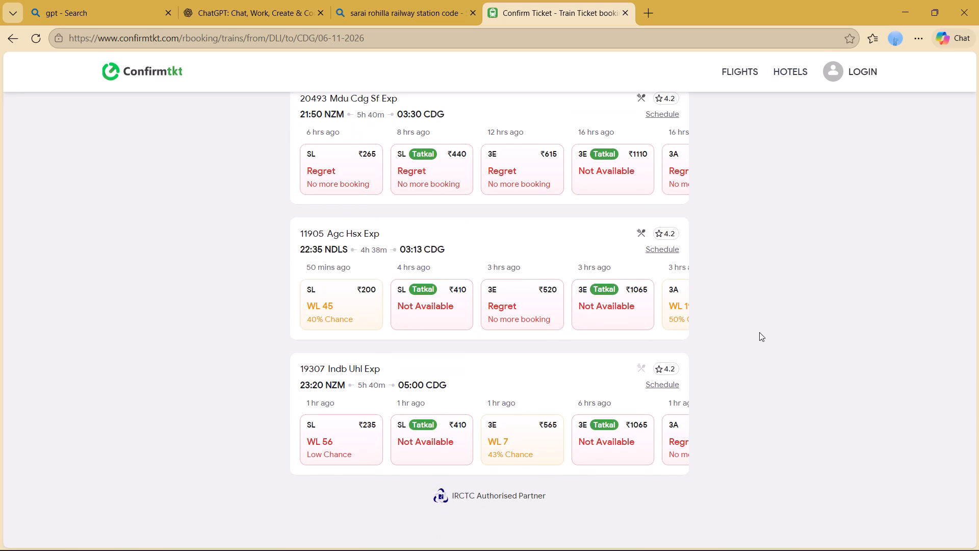
scroll(759, 332, "up", 3)
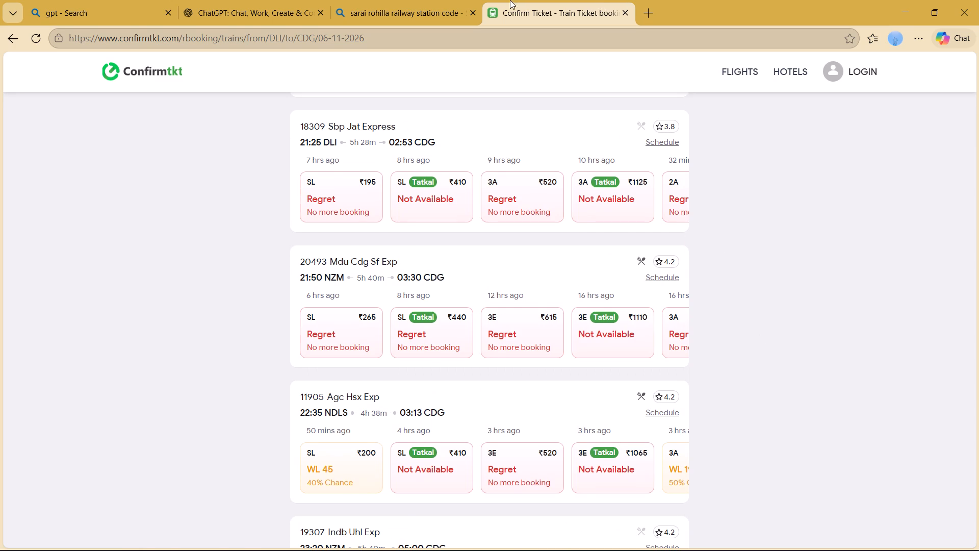
Switch to Brave and play the Arz Kiya Hai song on YouTube from its beginning.
left_click(426, 0)
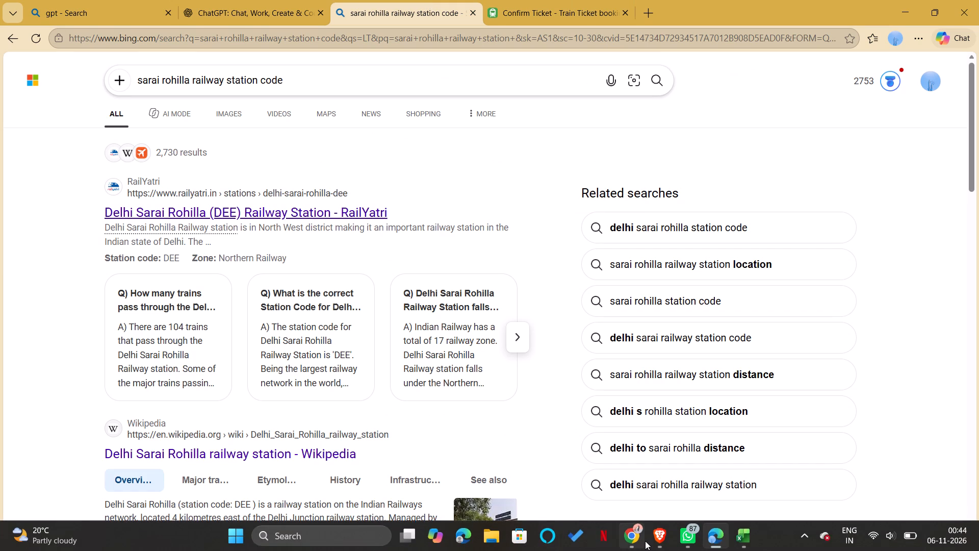
left_click(645, 541)
key("space")
left_click(658, 541)
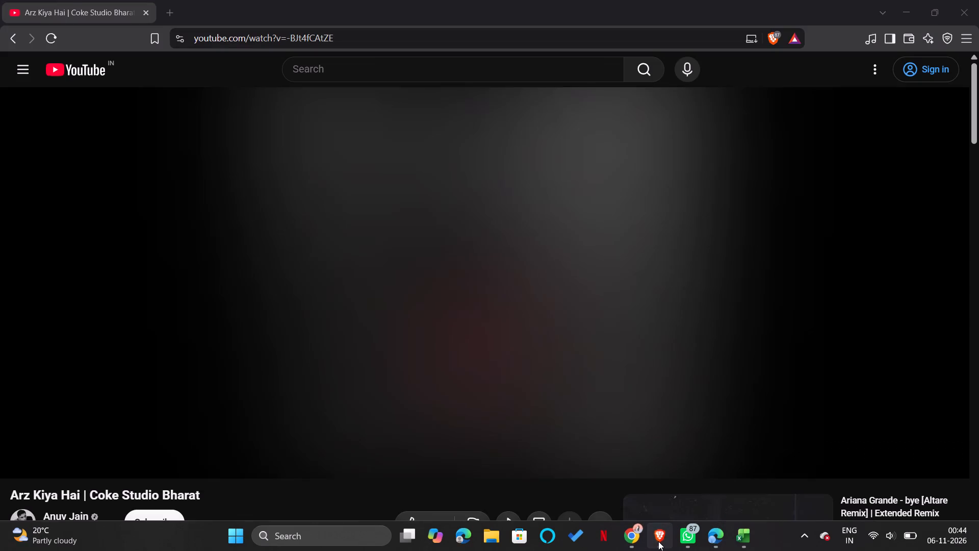
key("space")
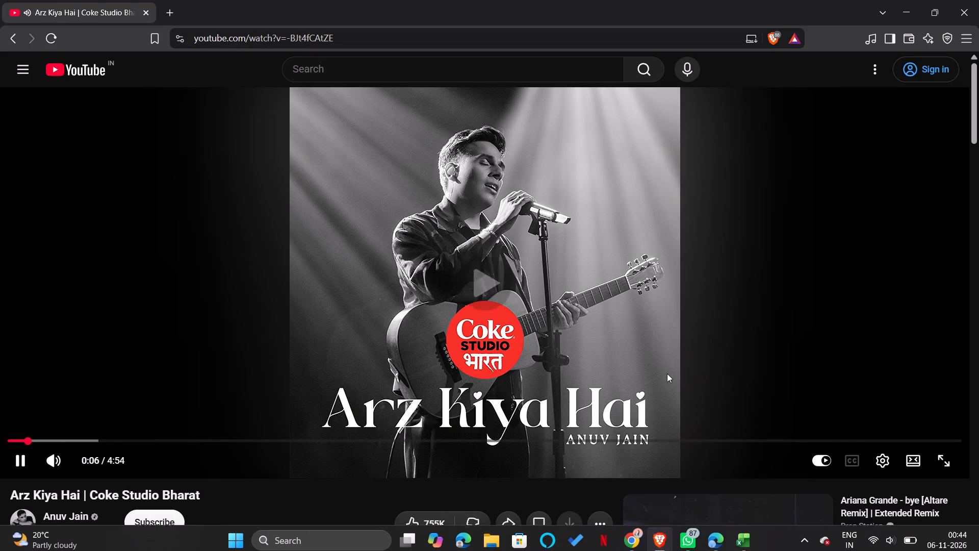
scroll(667, 373, "down", 1)
scroll(626, 454, "down", 4)
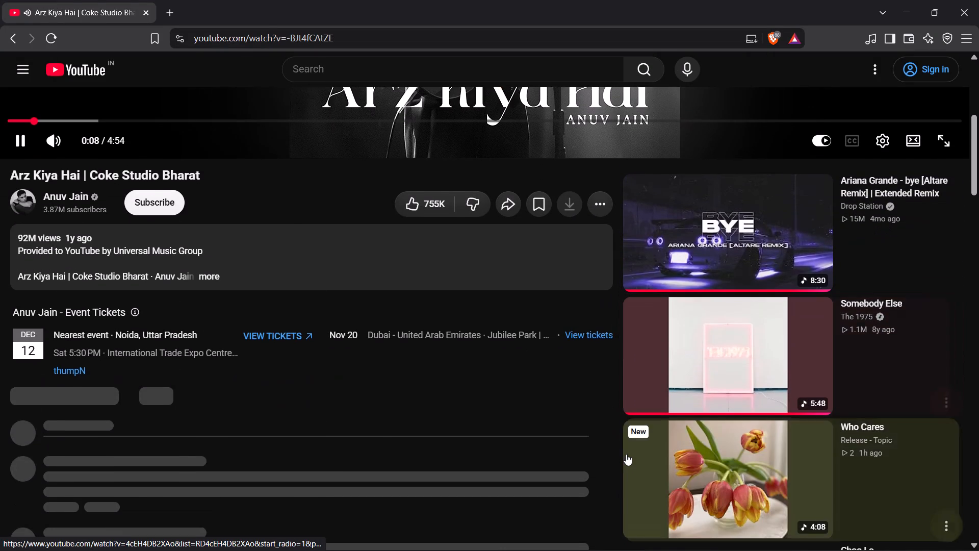
scroll(626, 454, "down", 1)
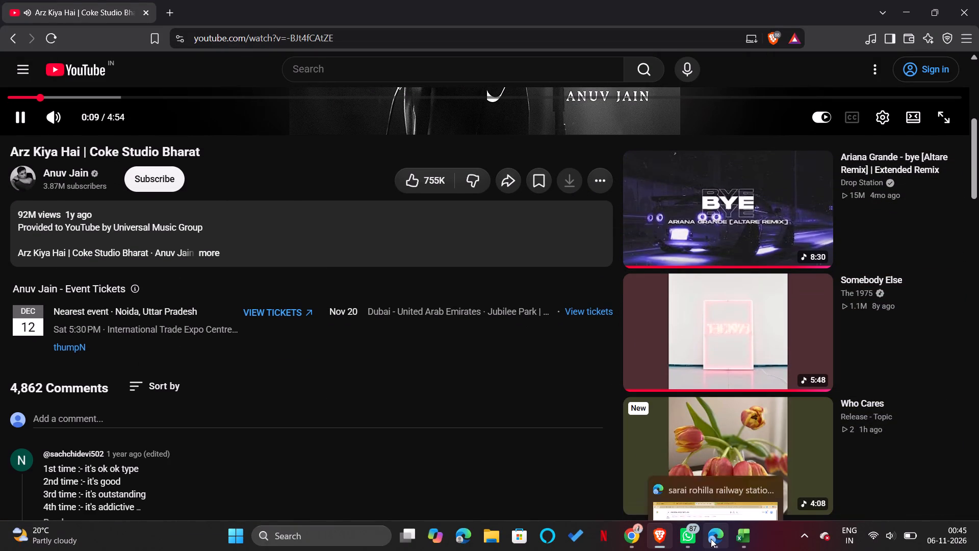
key("Left")
key("Left")
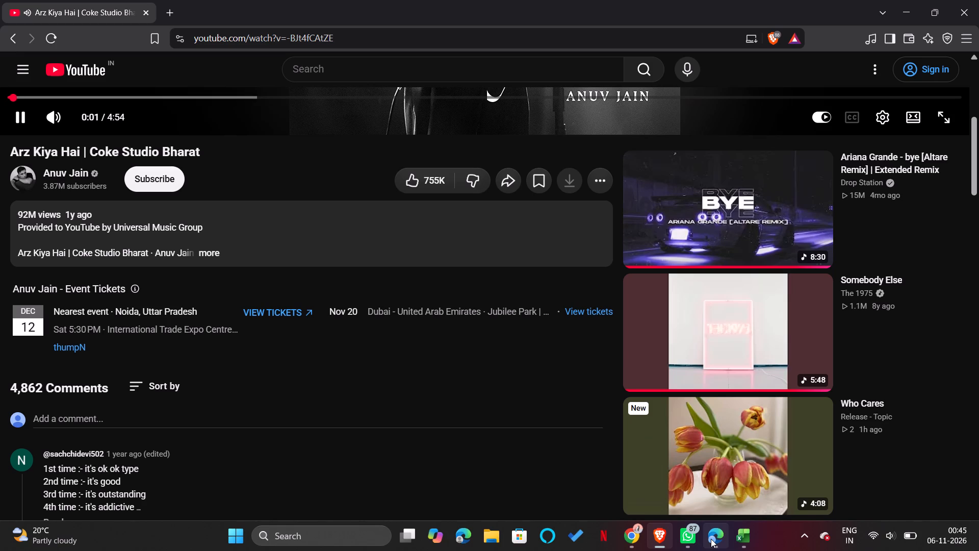
scroll(614, 466, "down", 2)
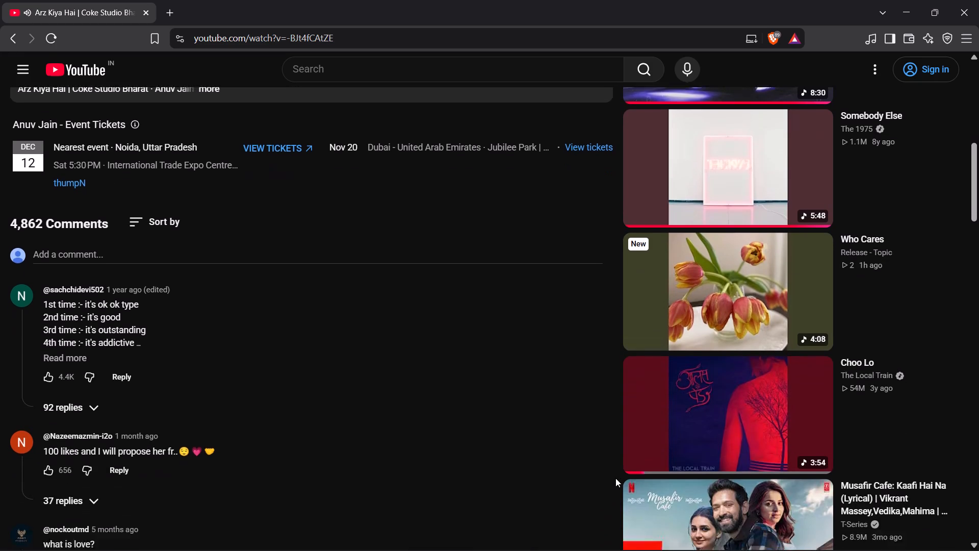
scroll(615, 478, "up", 15)
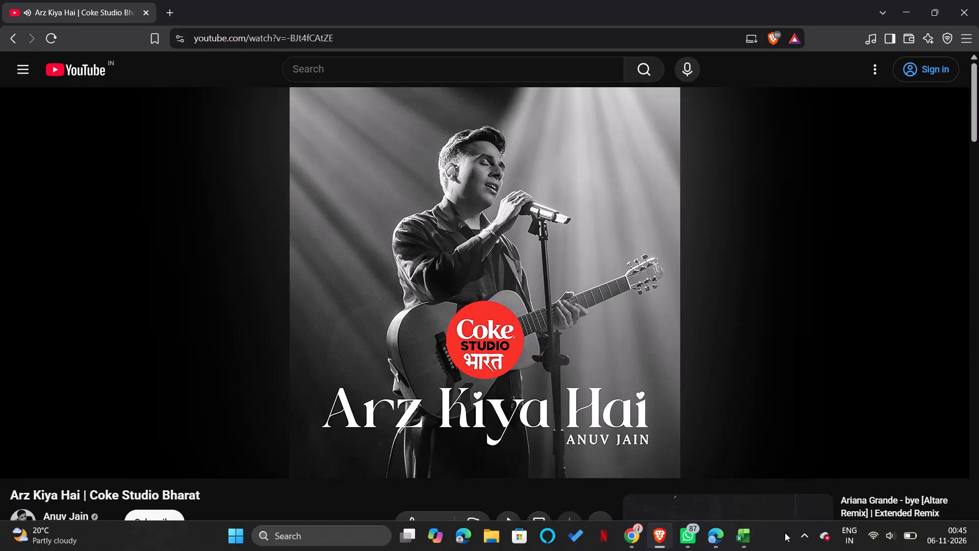
Switch to Excel, save the KALPA budget workbook and close it.
left_click(726, 539)
left_click(751, 541)
left_click(681, 382)
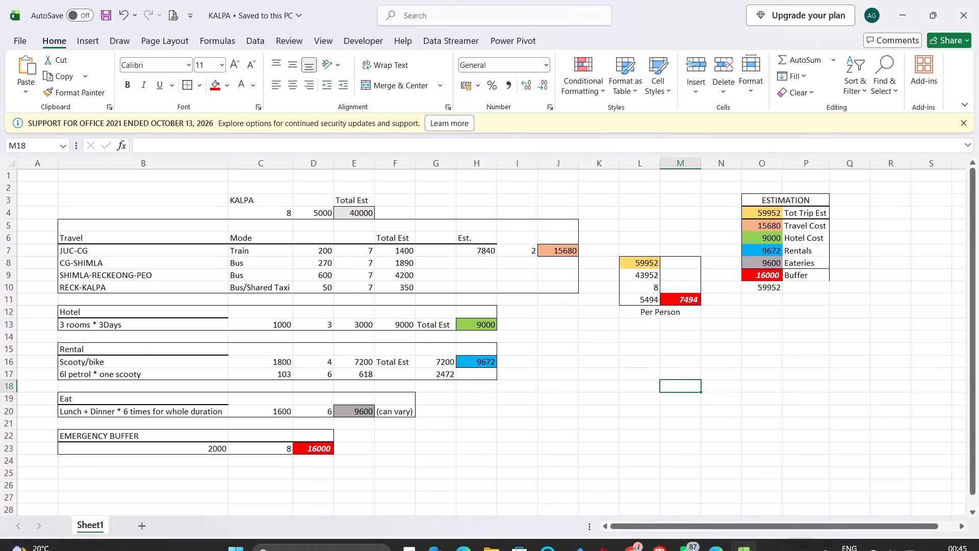
key("ctrl+s")
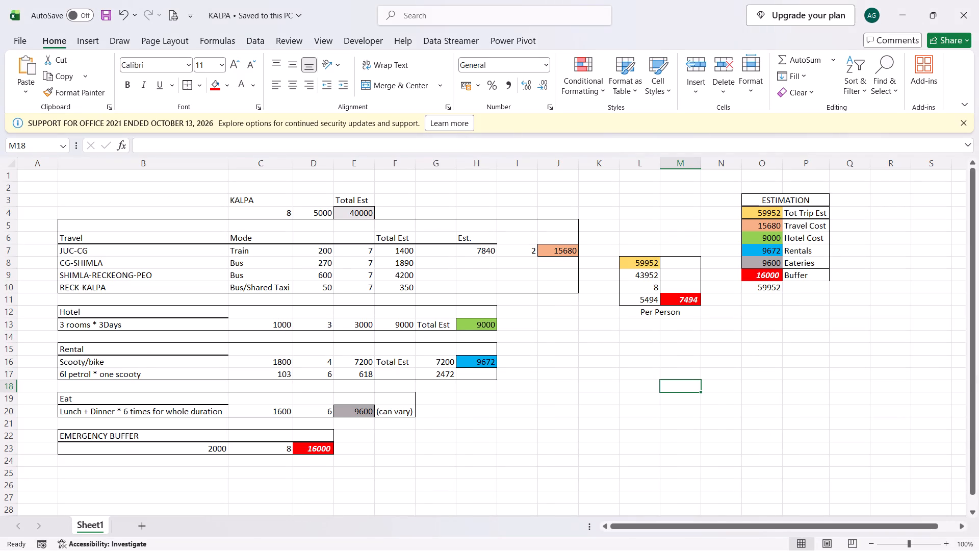
left_click(978, 1)
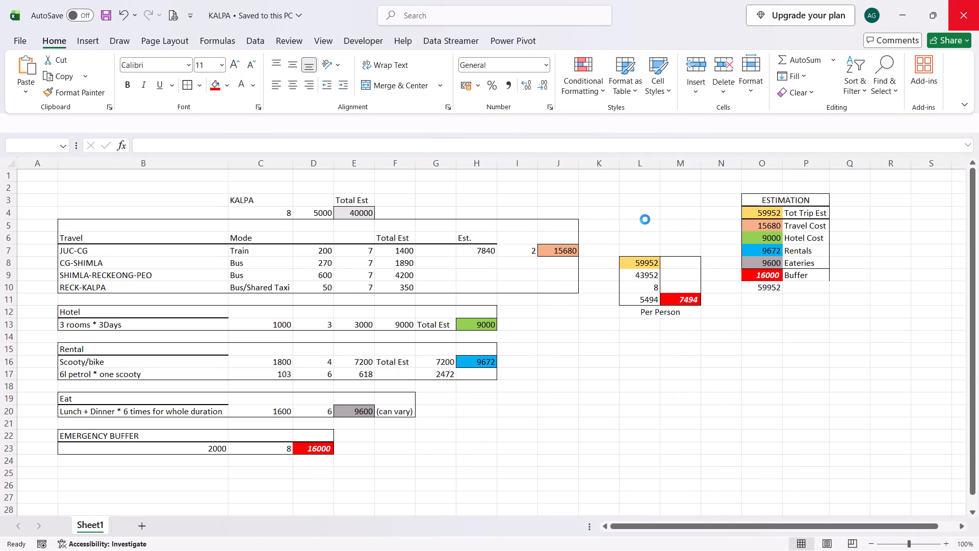
Search the web for redbus in Edge, replacing the station code query, and open the redbus.in booking site.
left_click_drag(304, 86, 173, 80)
key("BackSpace")
key("BackSpace")
key("BackSpace")
key("BackSpace")
key("BackSpace")
key("BackSpace")
key("BackSpace")
key("BackSpace")
key("BackSpace")
key("BackSpace")
key("BackSpace")
key("BackSpace")
key("BackSpace")
key("BackSpace")
key("BackSpace")
key("BackSpace")
key("BackSpace")
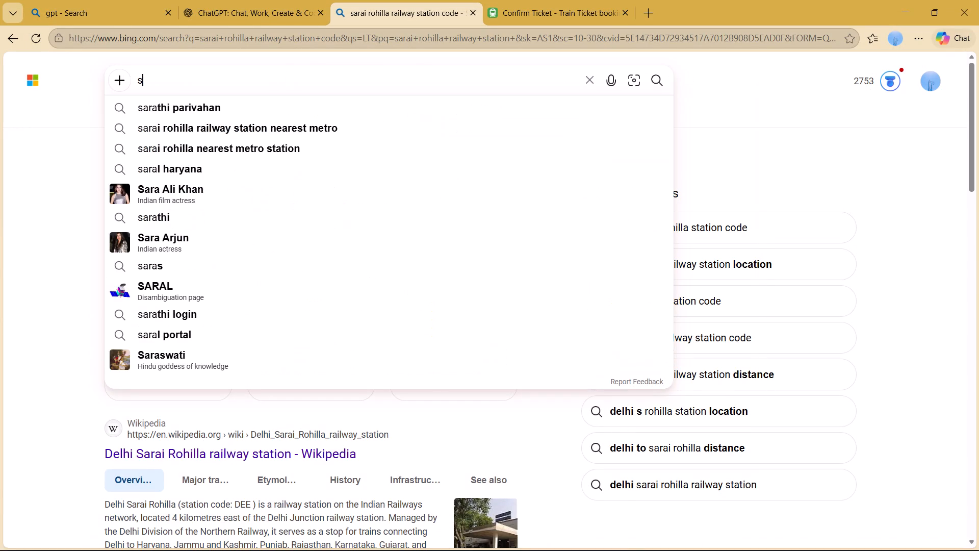
type("red")
type("bus")
key("Return")
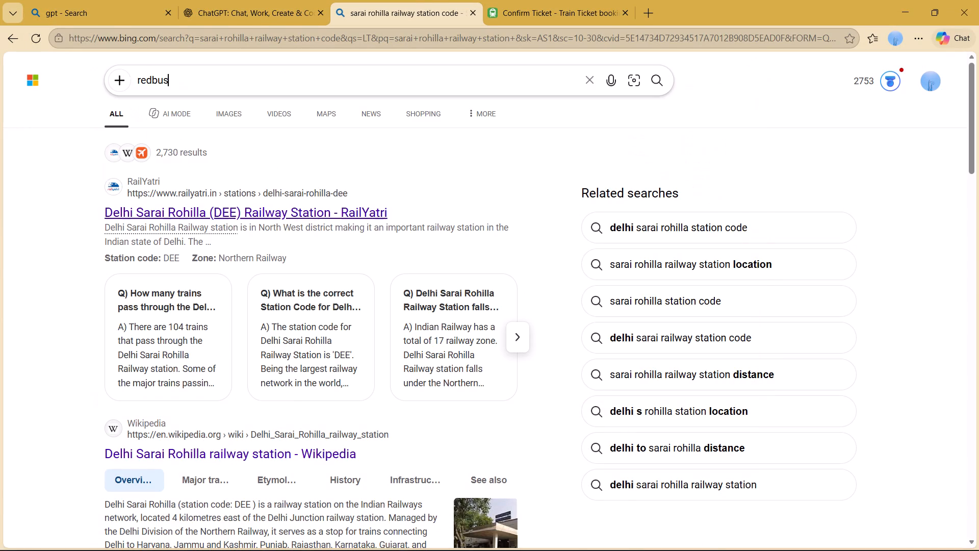
scroll(158, 207, "down", 2)
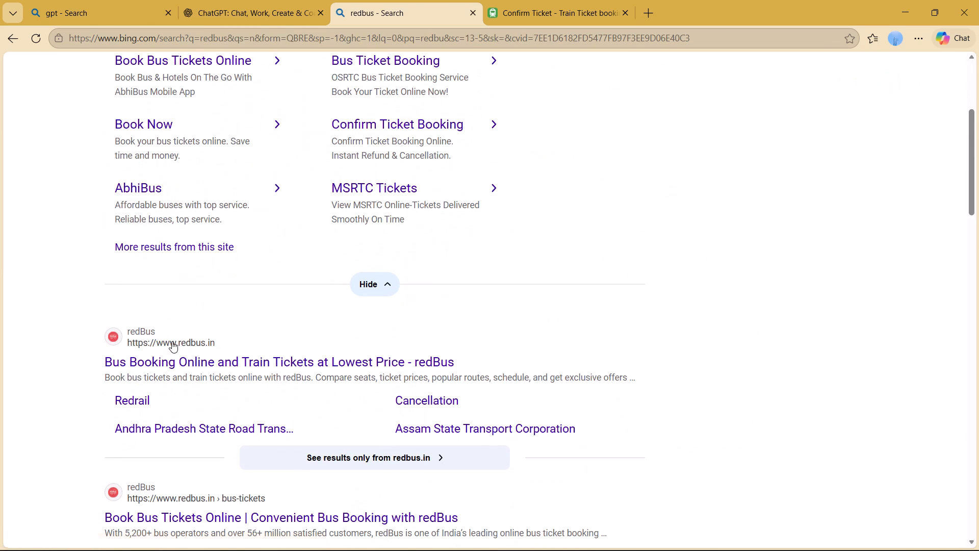
left_click(172, 342)
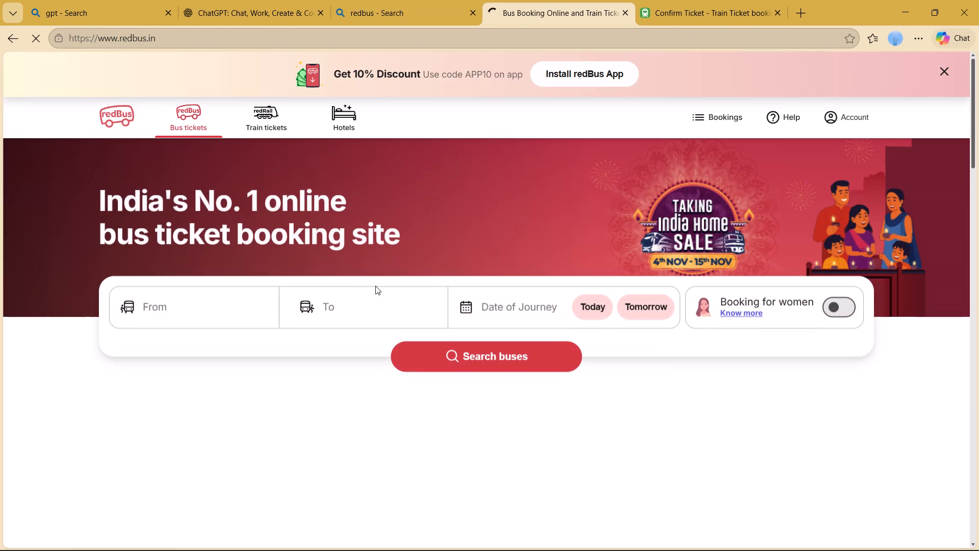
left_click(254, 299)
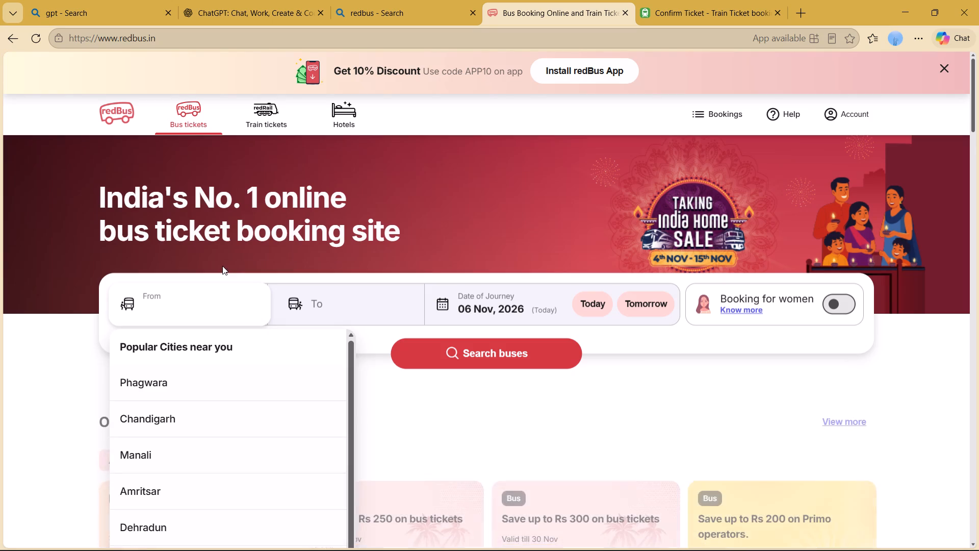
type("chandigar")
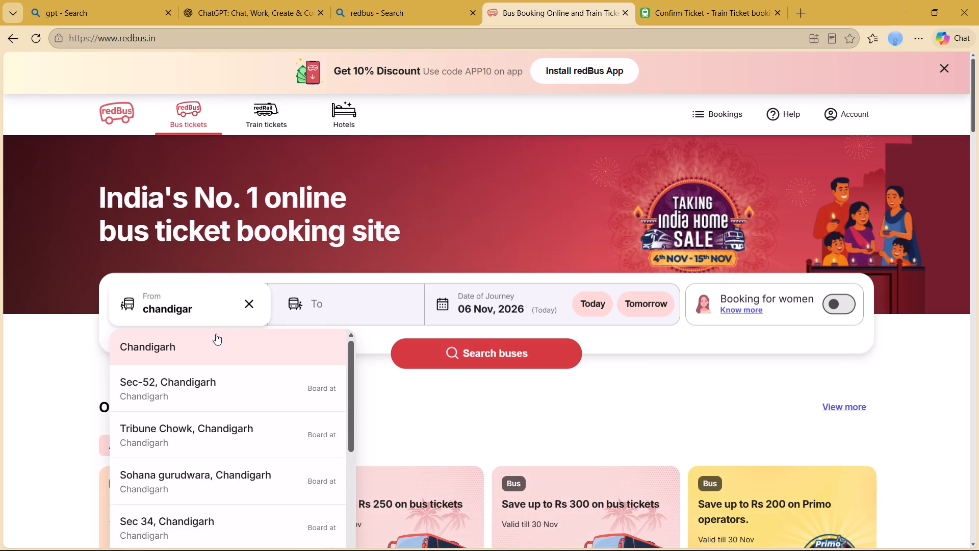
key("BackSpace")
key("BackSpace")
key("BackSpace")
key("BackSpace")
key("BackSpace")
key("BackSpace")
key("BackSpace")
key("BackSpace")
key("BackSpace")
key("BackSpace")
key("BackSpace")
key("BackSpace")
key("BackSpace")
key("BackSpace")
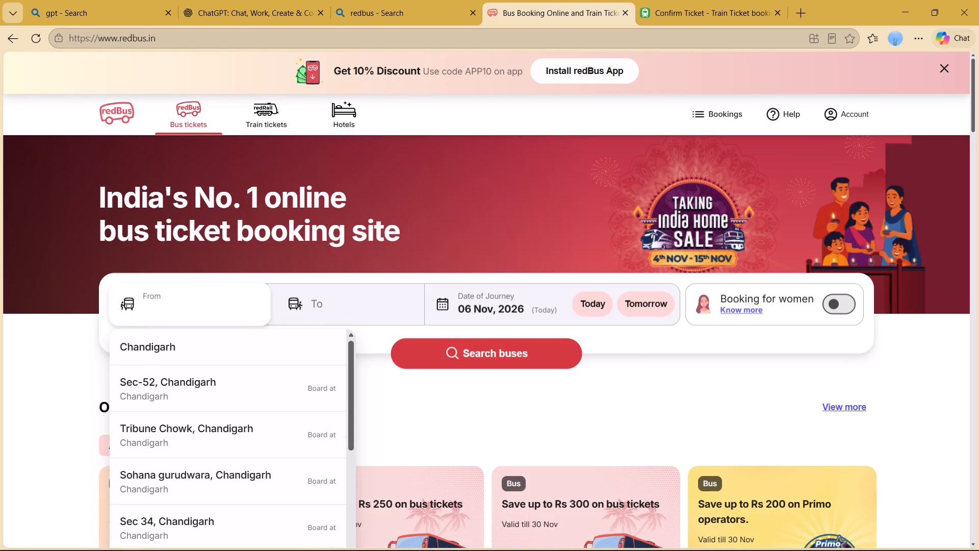
Look up delhi as the departure place and choose ISBT Kashmiri Gate, Delhi.
type("delhi")
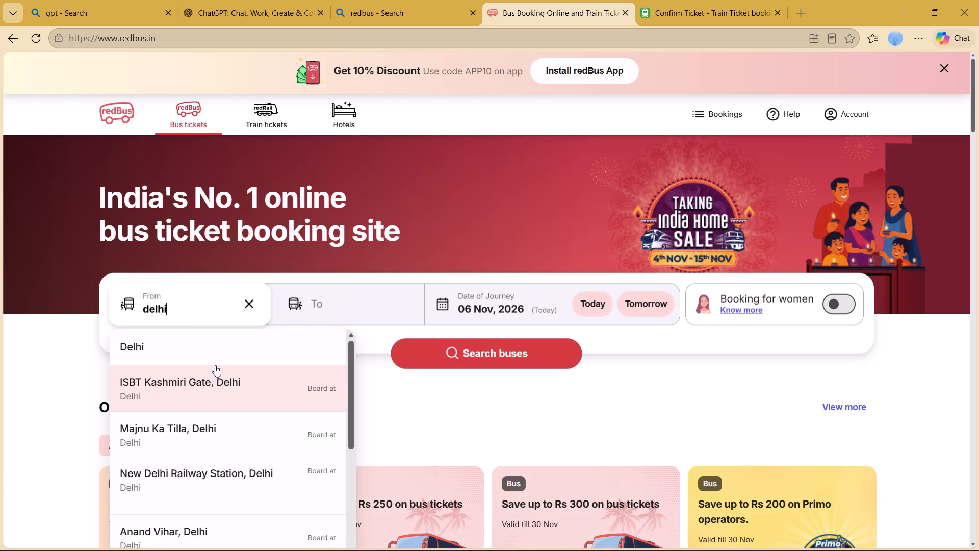
left_click(214, 383)
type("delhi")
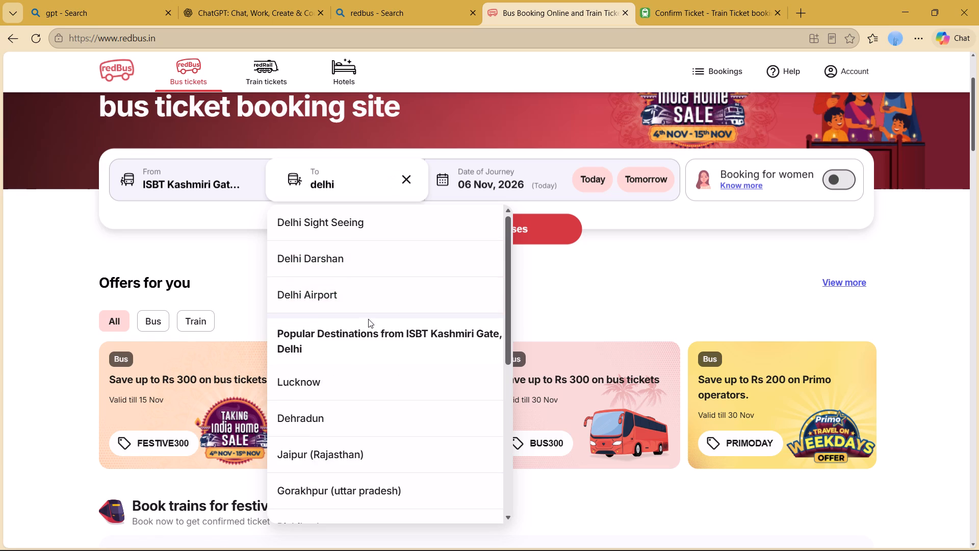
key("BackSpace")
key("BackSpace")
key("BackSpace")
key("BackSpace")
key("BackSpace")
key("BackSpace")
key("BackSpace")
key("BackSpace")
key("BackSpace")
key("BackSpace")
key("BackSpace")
Set the destination to Chandigarh and search for buses from ISBT Kashmiri Gate.
type("chand")
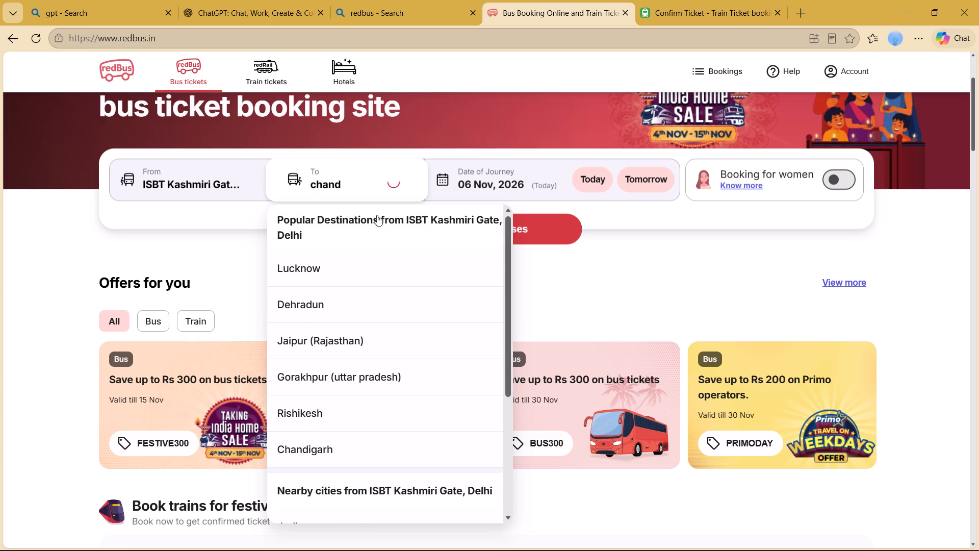
left_click(363, 230)
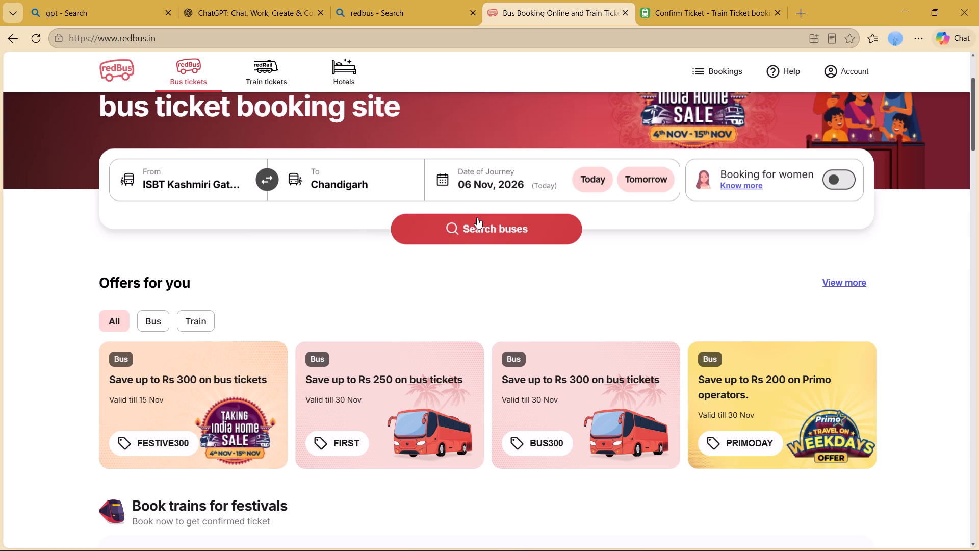
left_click(460, 229)
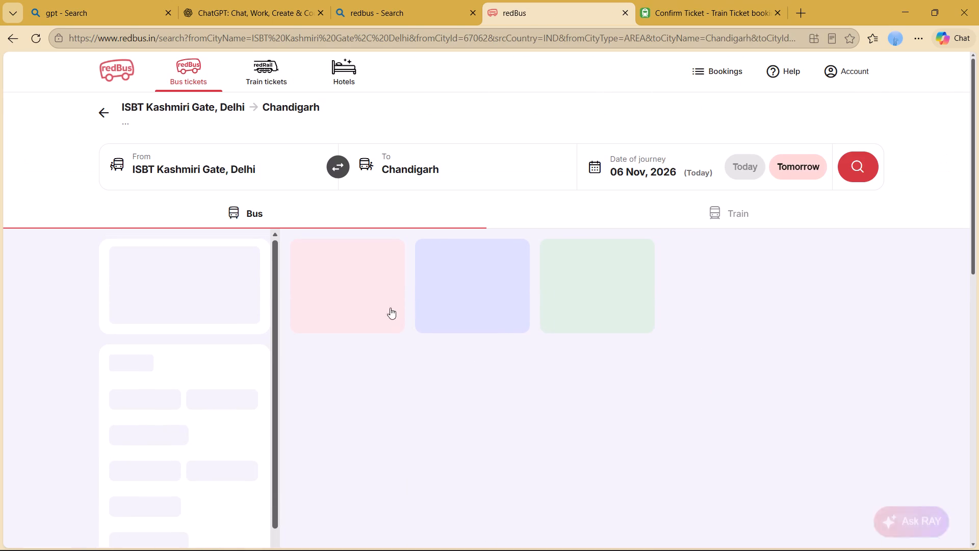
Open the HRTC buses group, examine its departure times, fares and available seats, and go back to the previous page.
scroll(339, 285, "down", 1)
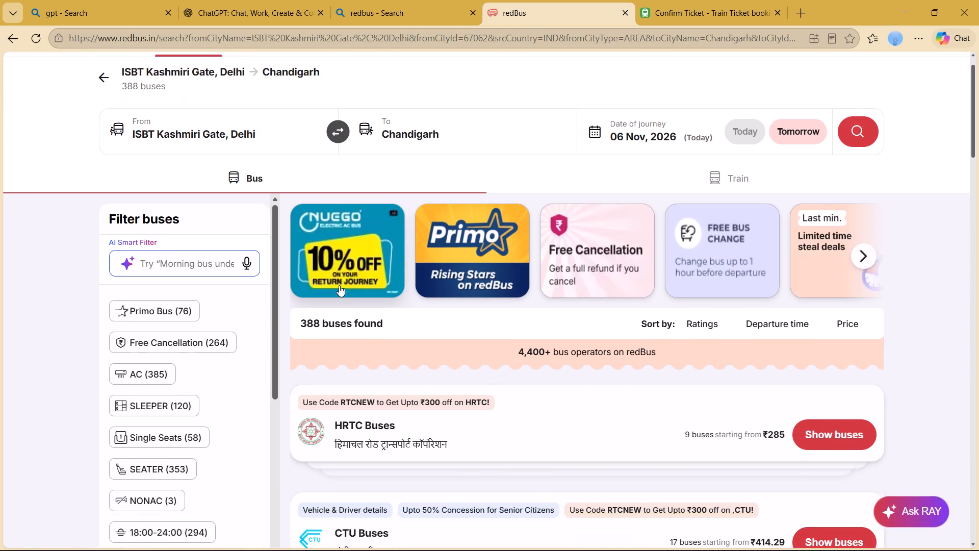
scroll(339, 285, "down", 1)
left_click(516, 333)
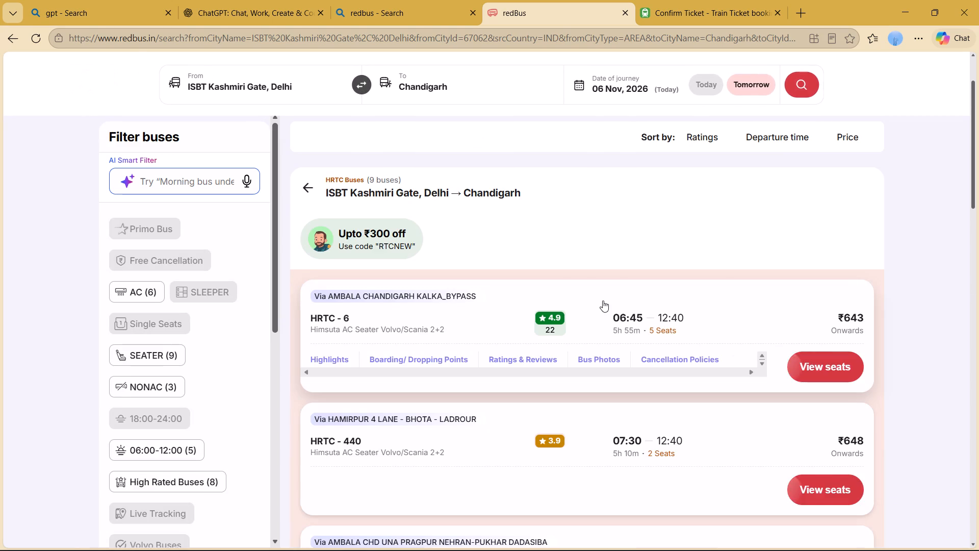
scroll(603, 299, "down", 4)
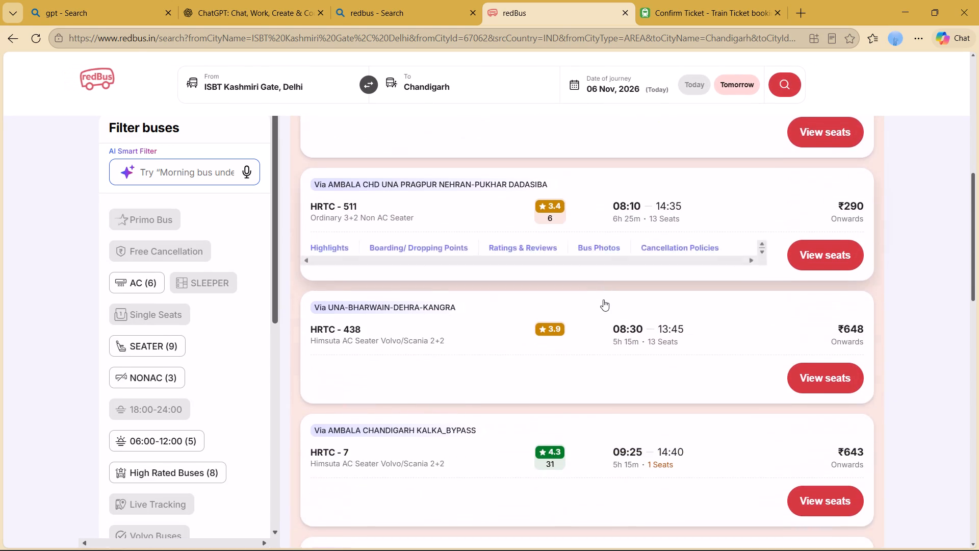
scroll(603, 299, "down", 5)
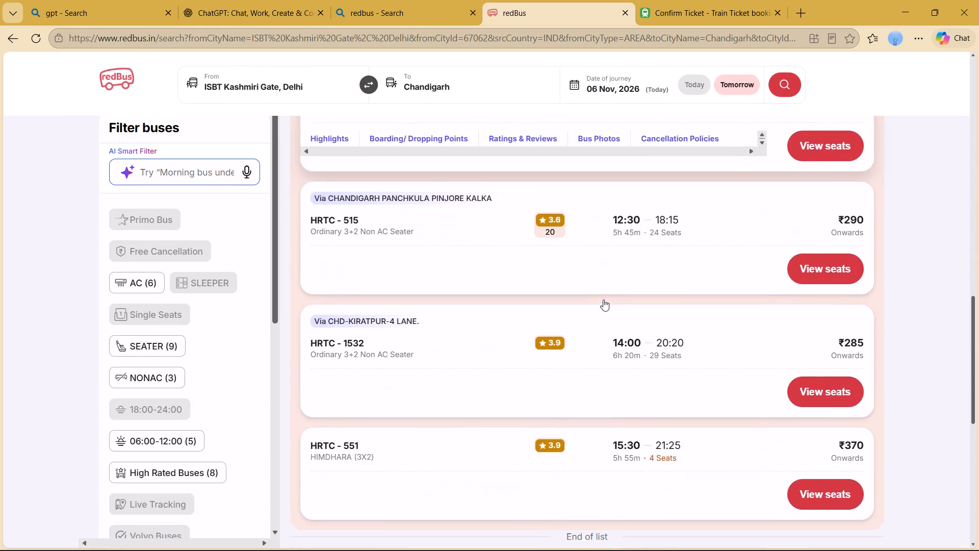
scroll(603, 299, "down", 2)
scroll(475, 180, "up", 2)
left_click(15, 45)
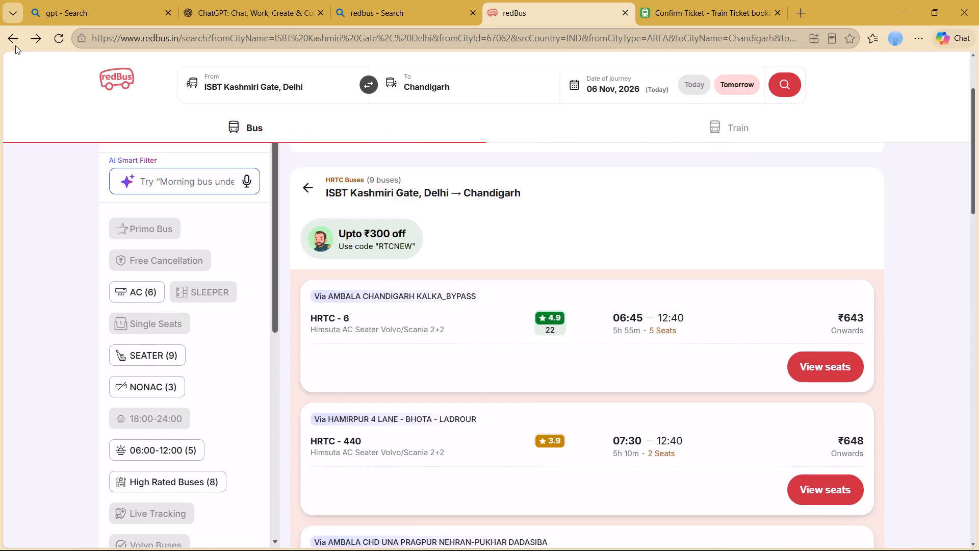
Open the CTU buses group and examine its departure times, fares, ratings and available seats.
scroll(462, 320, "down", 1)
left_click(460, 381)
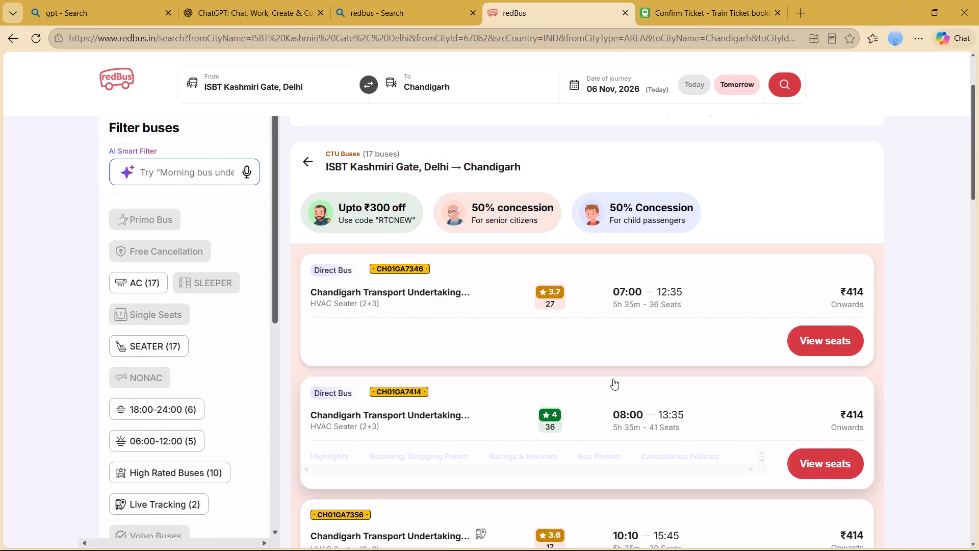
scroll(613, 379, "down", 5)
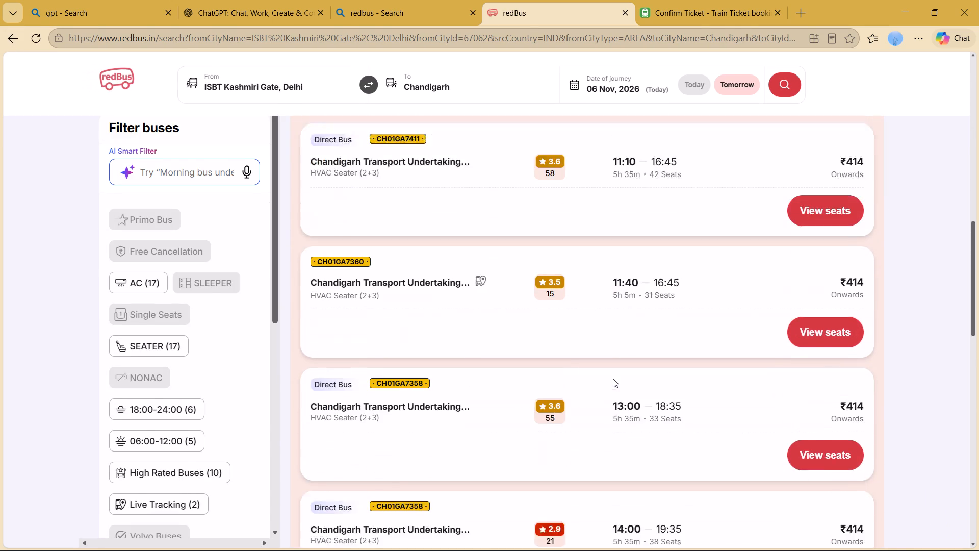
scroll(613, 379, "down", 6)
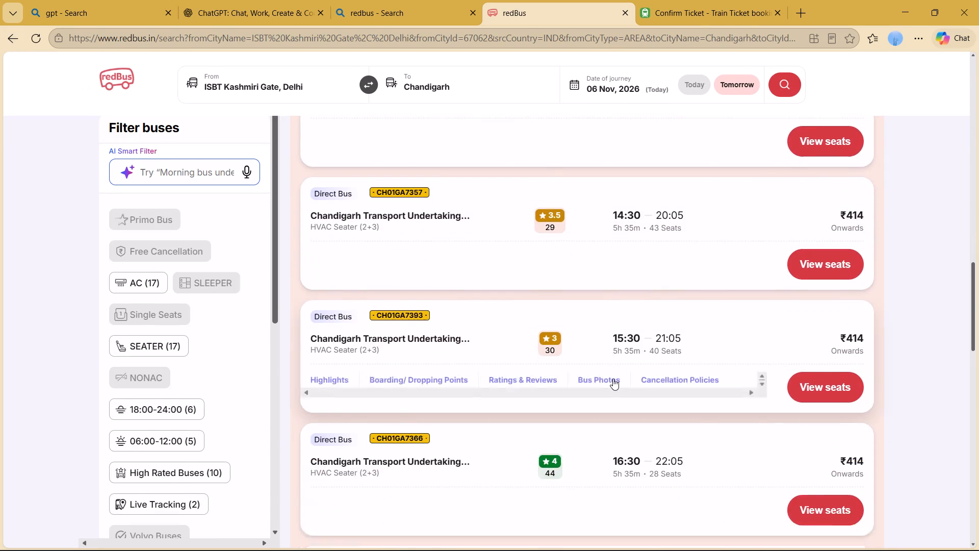
scroll(613, 379, "down", 3)
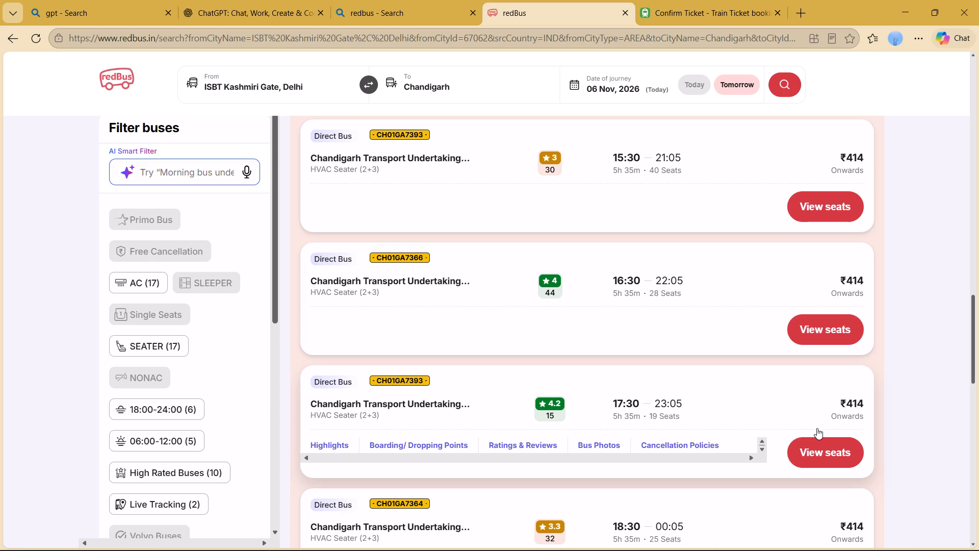
scroll(817, 428, "down", 3)
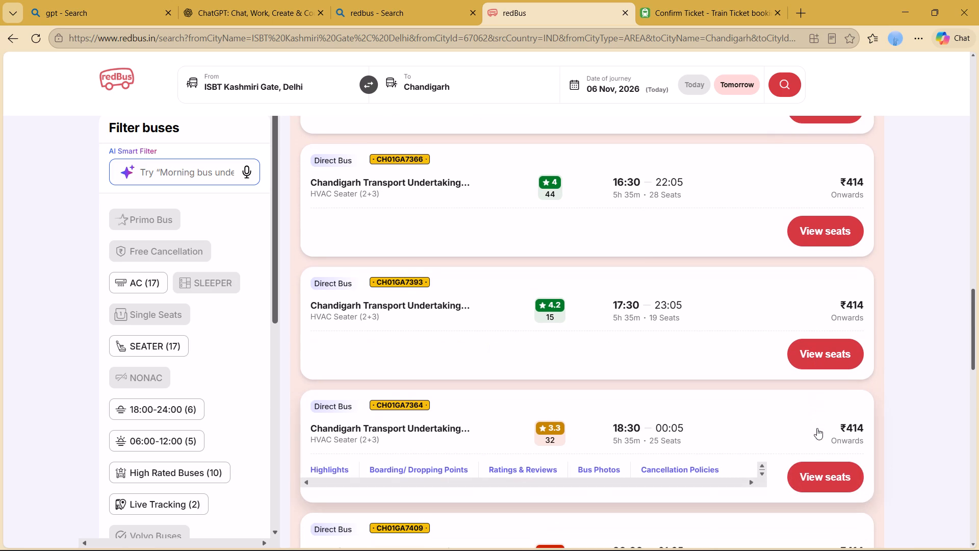
scroll(817, 428, "down", 2)
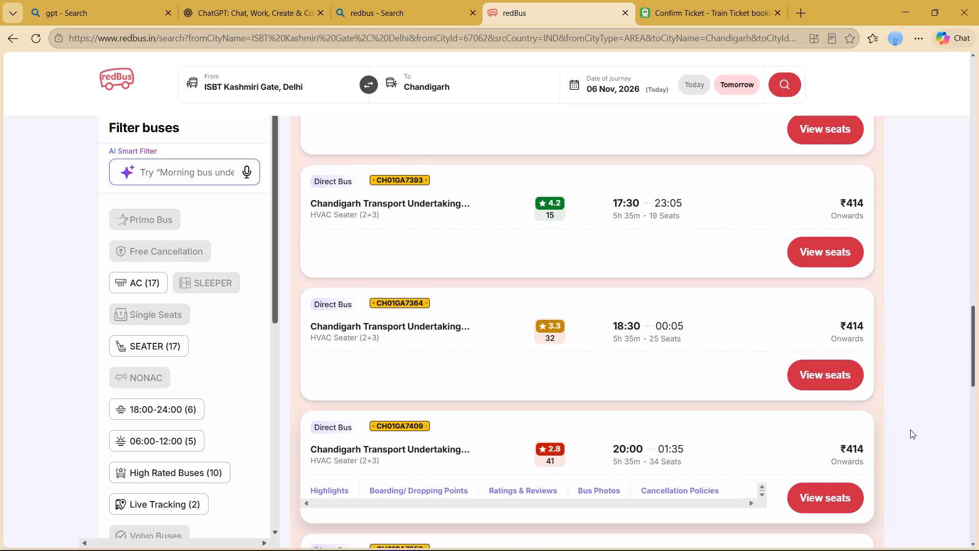
scroll(910, 430, "down", 4)
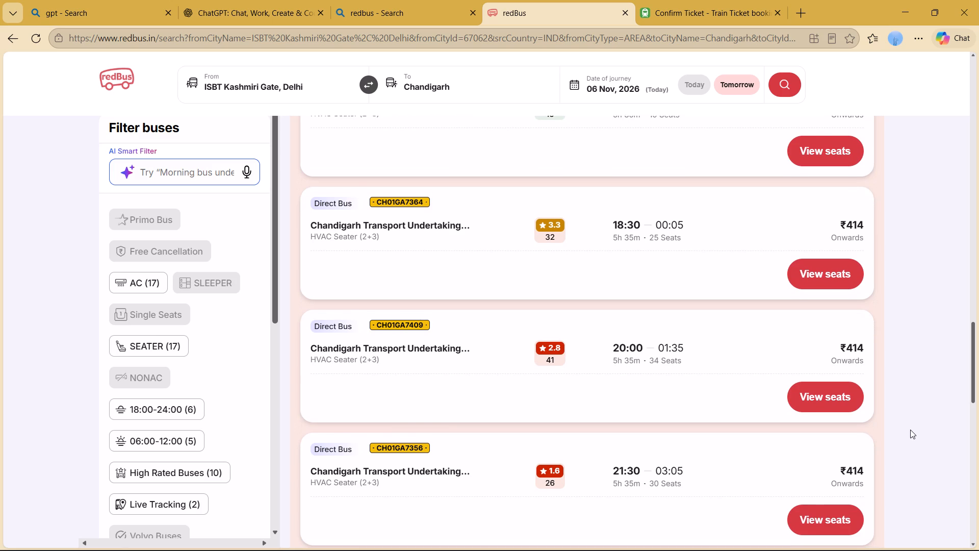
scroll(910, 430, "down", 1)
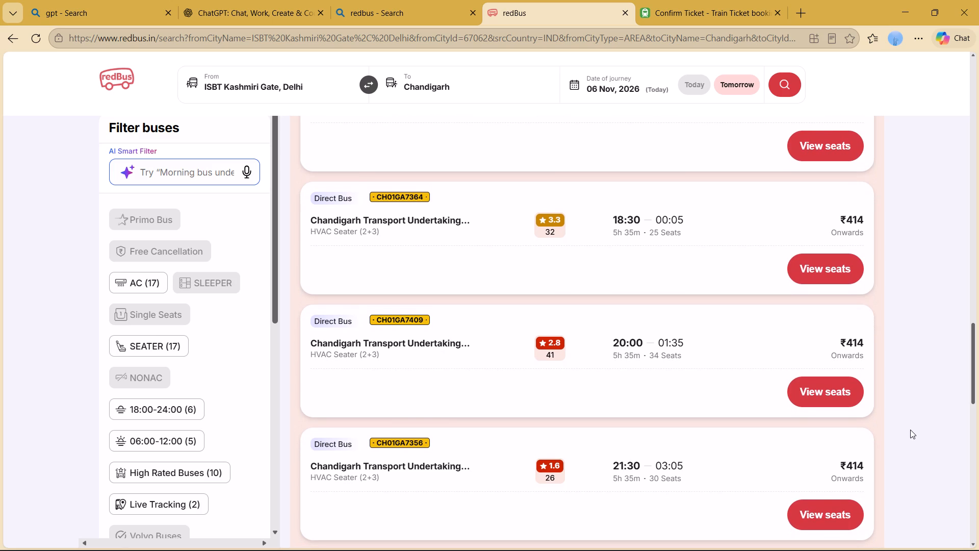
scroll(910, 430, "down", 4)
scroll(910, 430, "up", 1)
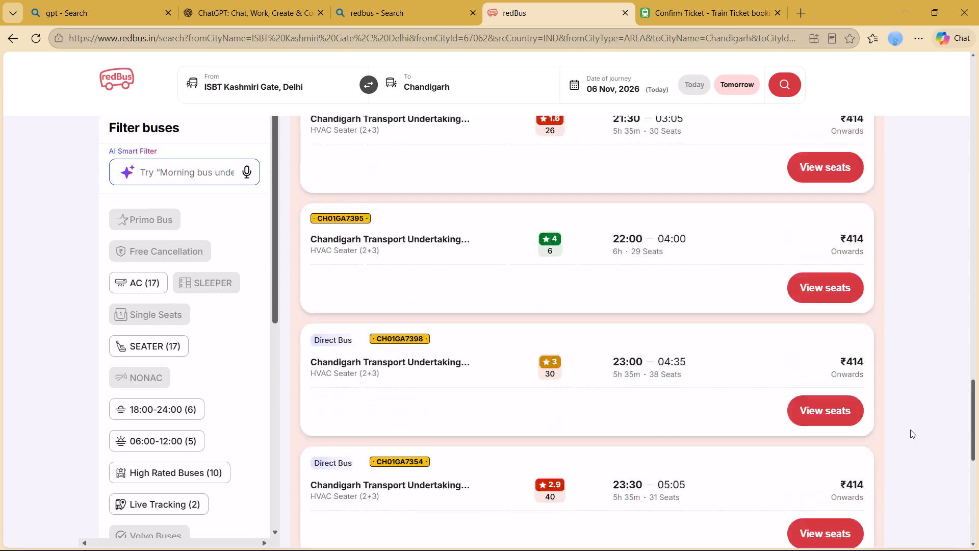
scroll(910, 430, "up", 1)
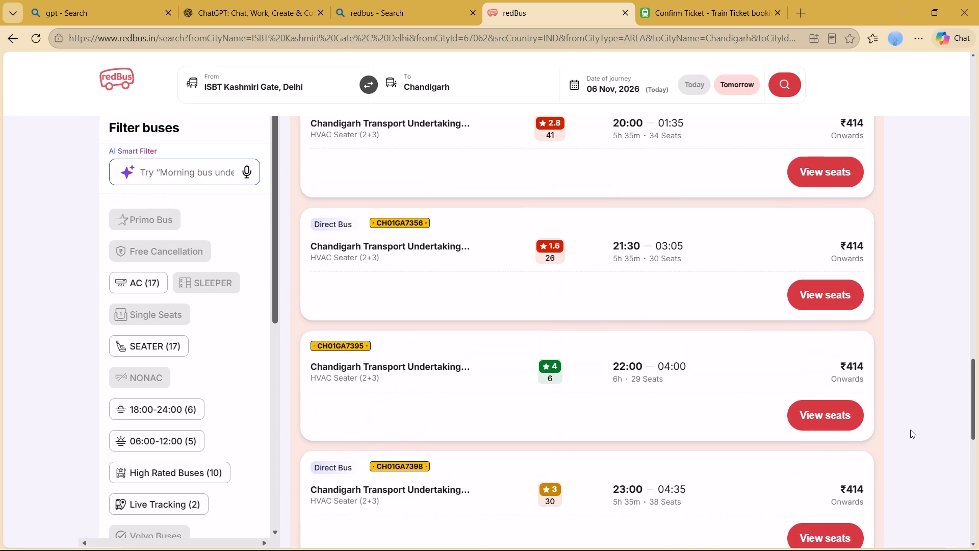
scroll(882, 338, "up", 1)
Return to the redbus search results and open the AbhiBus bus ticket booking site.
left_click(423, 0)
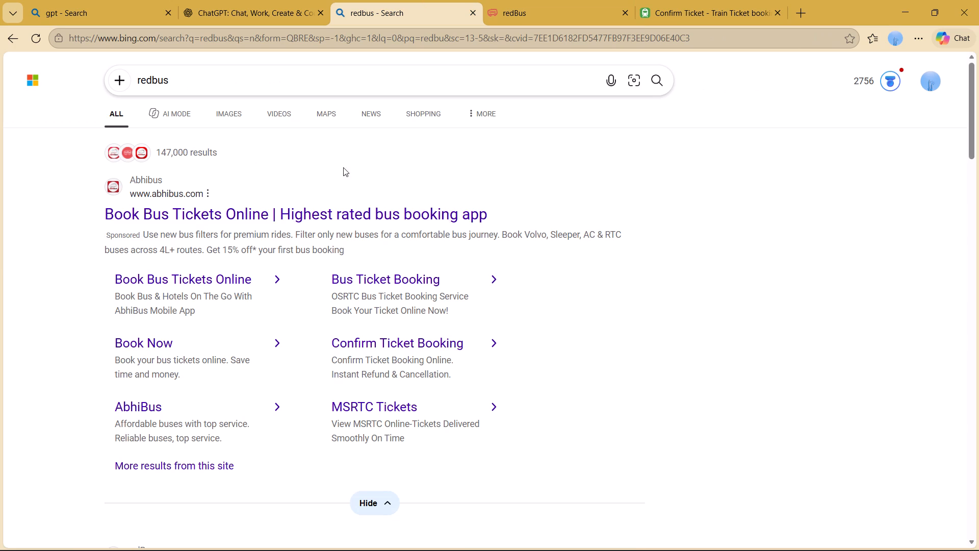
left_click(316, 191)
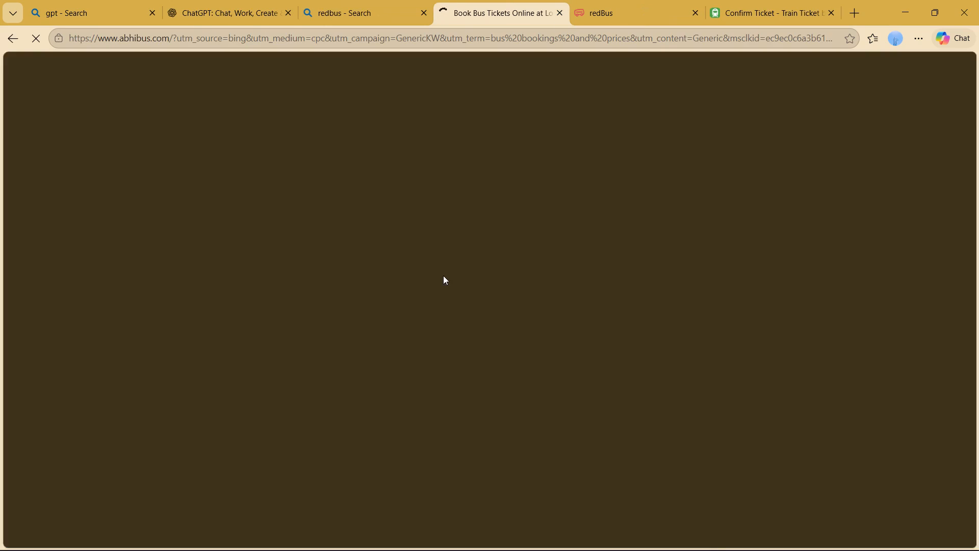
Look up delhi as the departure place on AbhiBus and choose Kashmere Gate ISBT, Delhi.
left_click(231, 331)
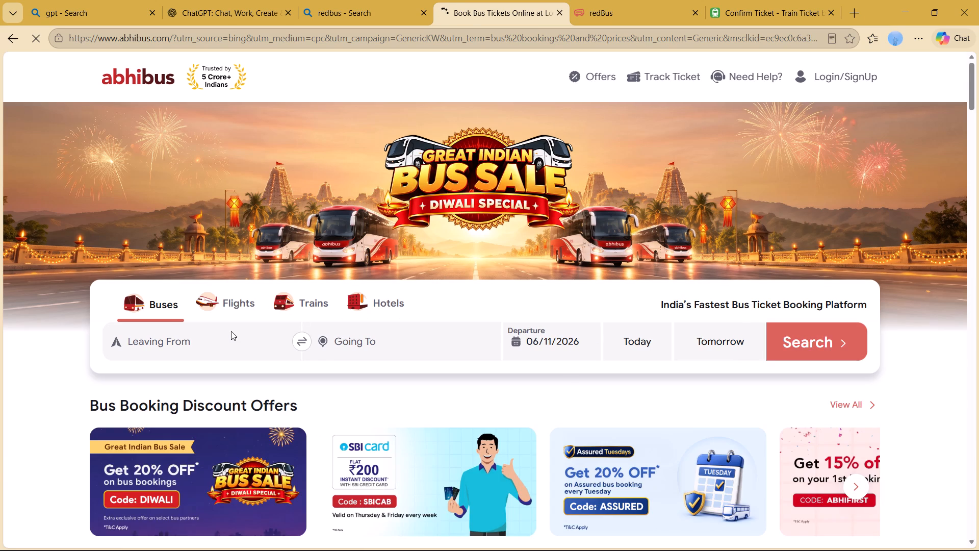
key("d")
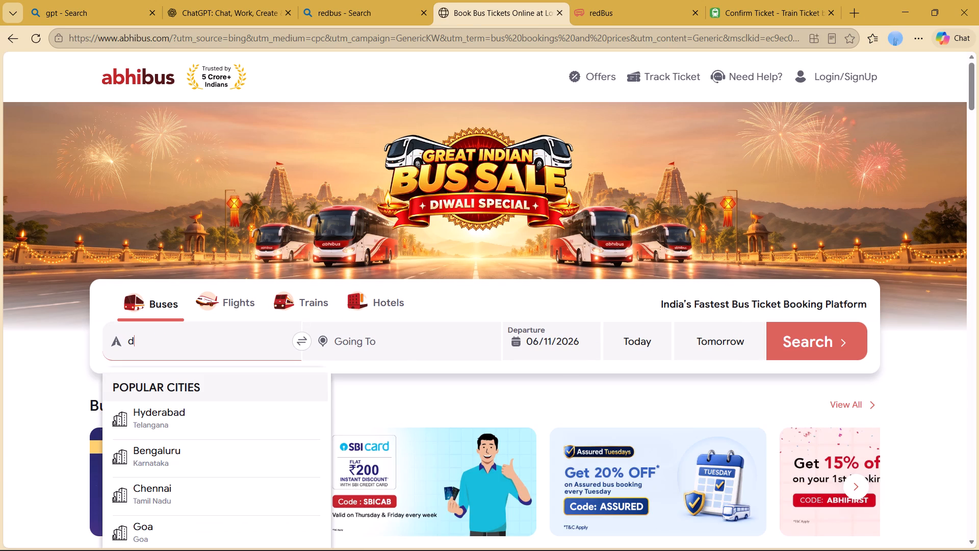
key("BackSpace")
type("delhi")
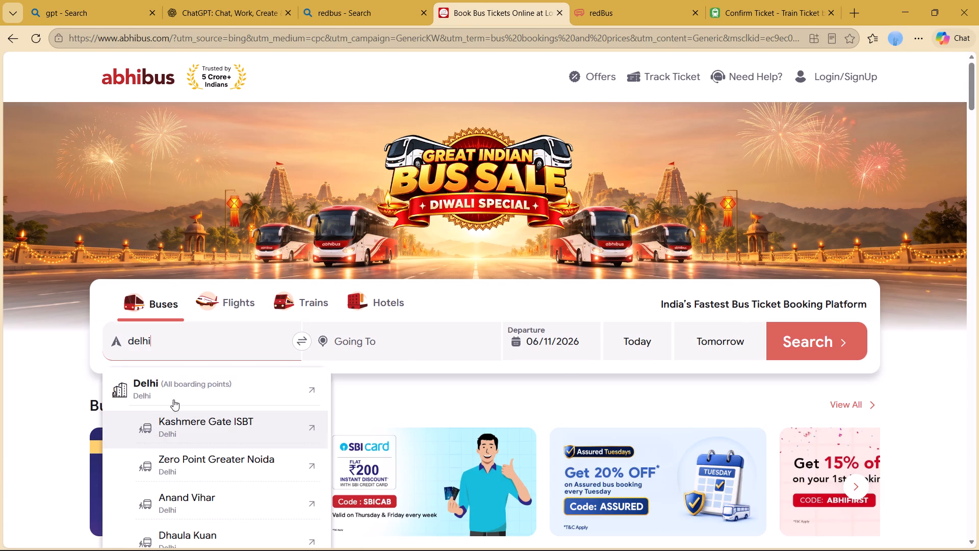
left_click(208, 421)
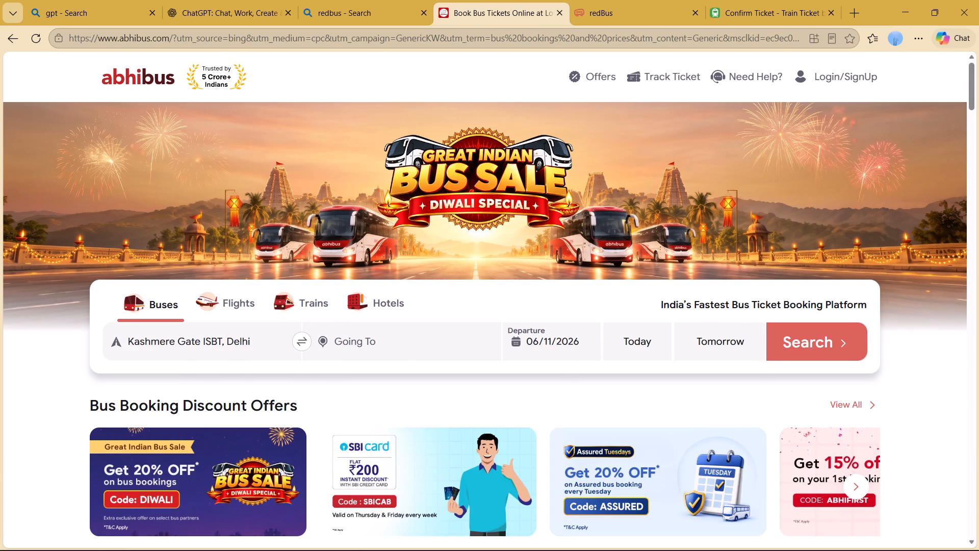
Set the destination to Chandigarh and search for buses from Kashmere Gate ISBT.
left_click(367, 347)
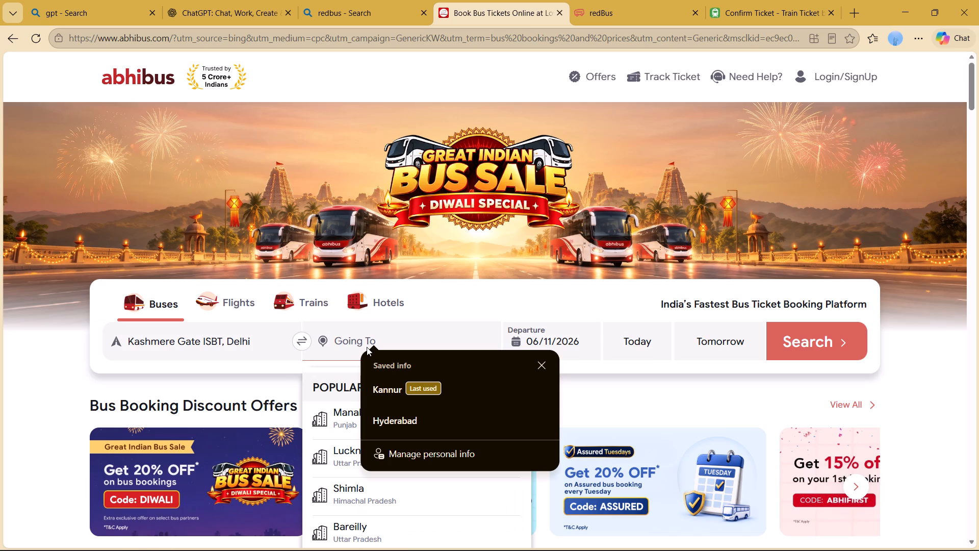
type("chan")
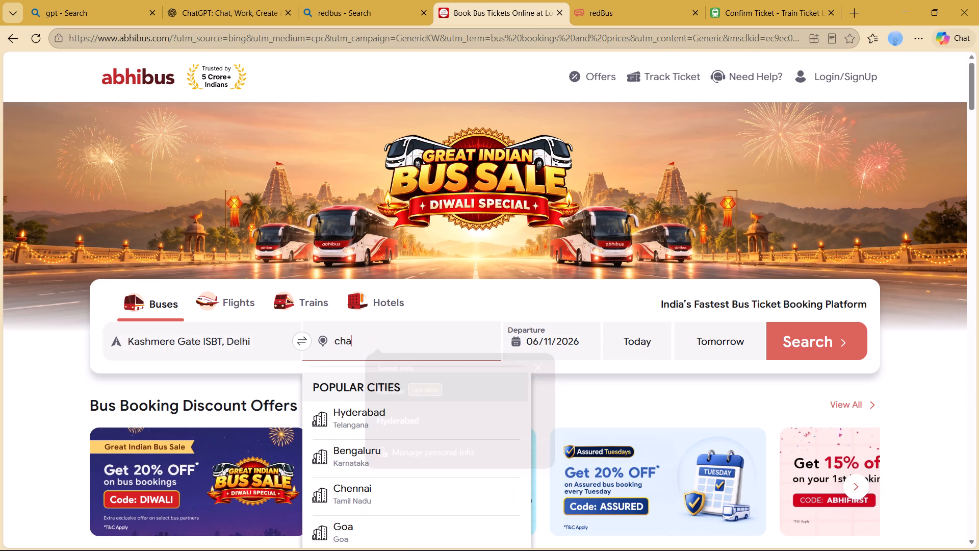
left_click(385, 386)
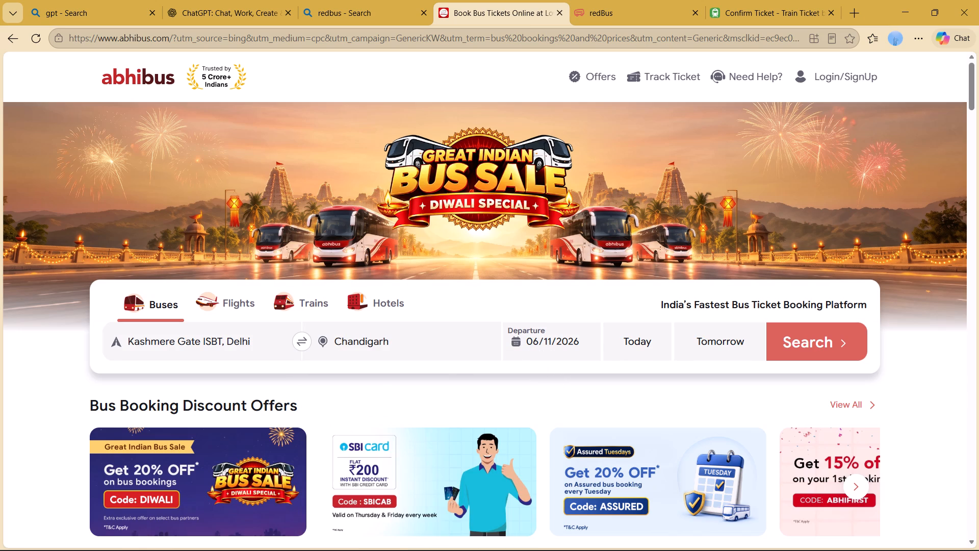
left_click(795, 337)
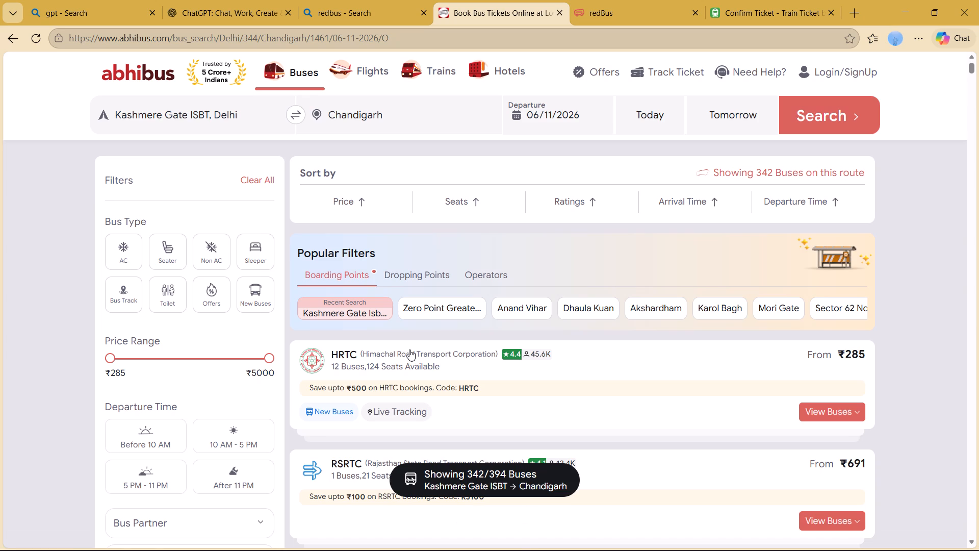
Expand the HRTC group in the AbhiBus results and examine its bus types, departure times, fares and remaining seats.
scroll(772, 365, "down", 1)
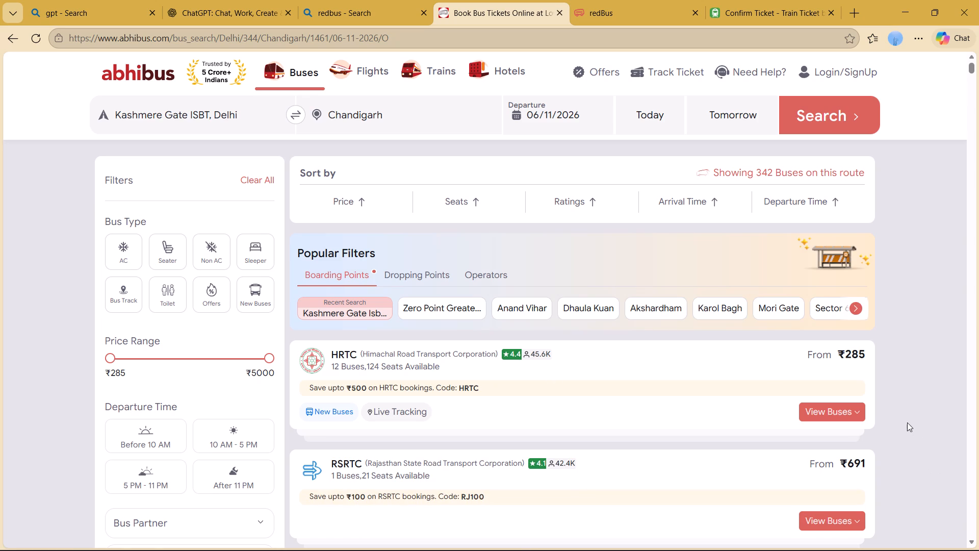
left_click(659, 355)
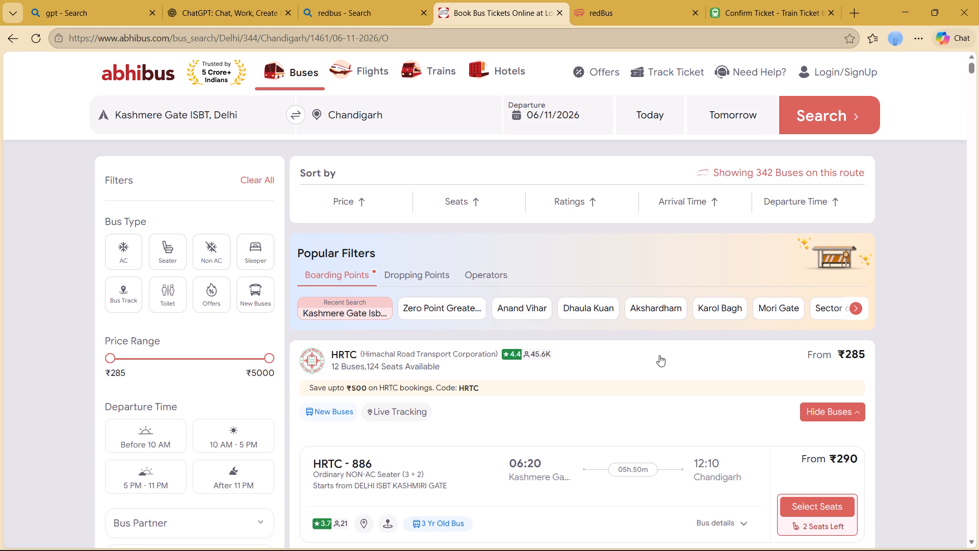
scroll(659, 355, "down", 1)
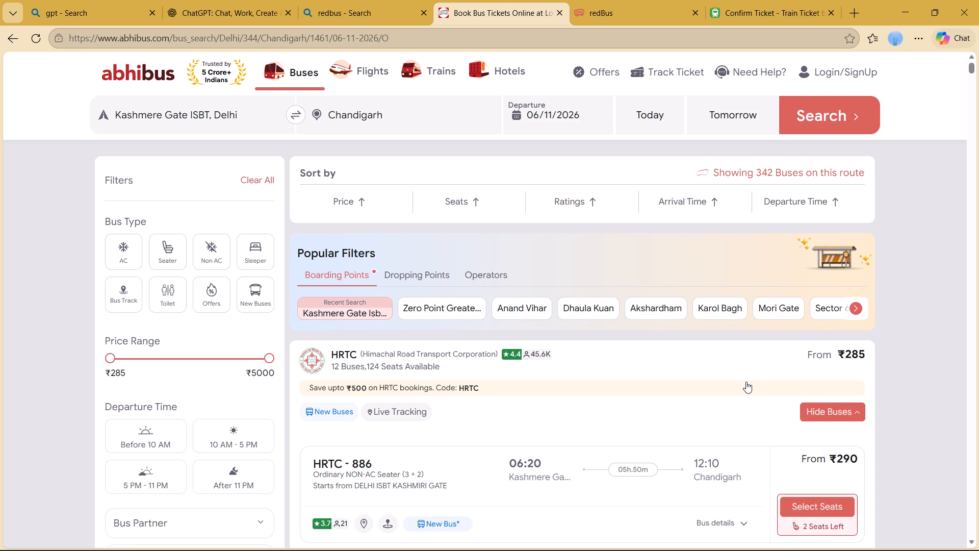
scroll(707, 427, "down", 1)
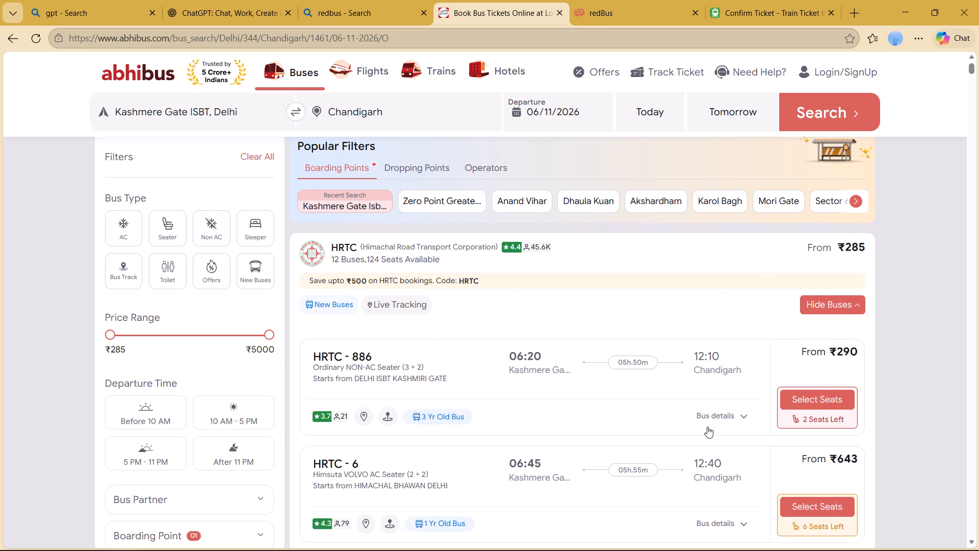
scroll(707, 427, "down", 3)
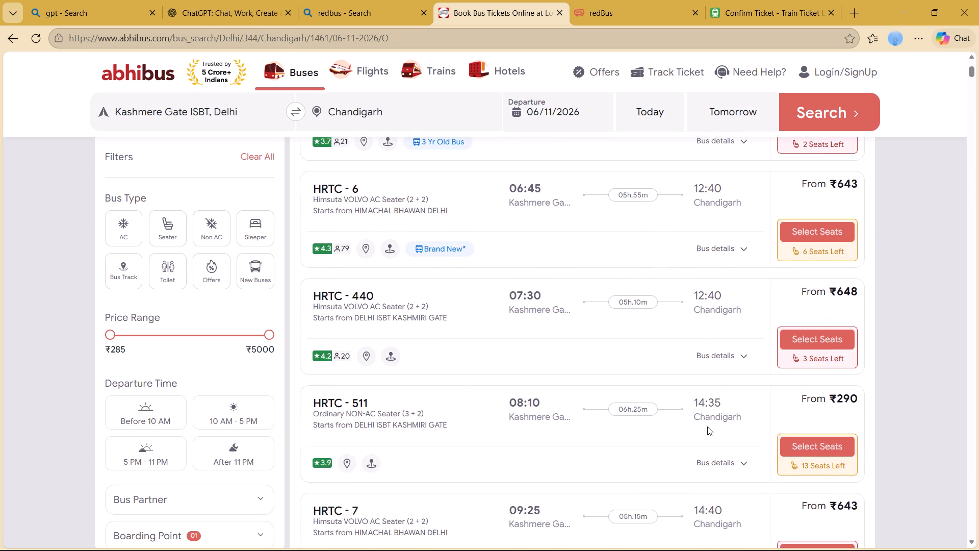
scroll(707, 427, "down", 6)
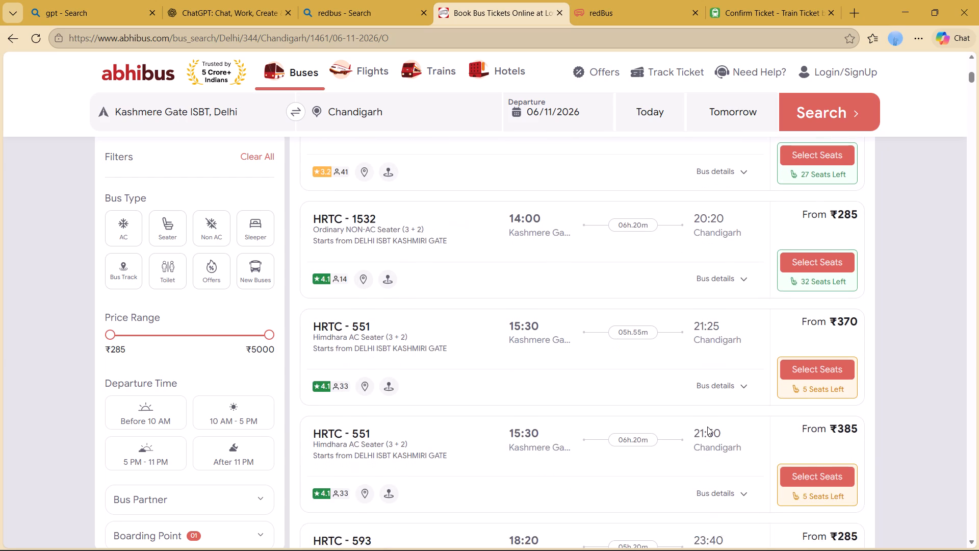
scroll(707, 427, "down", 2)
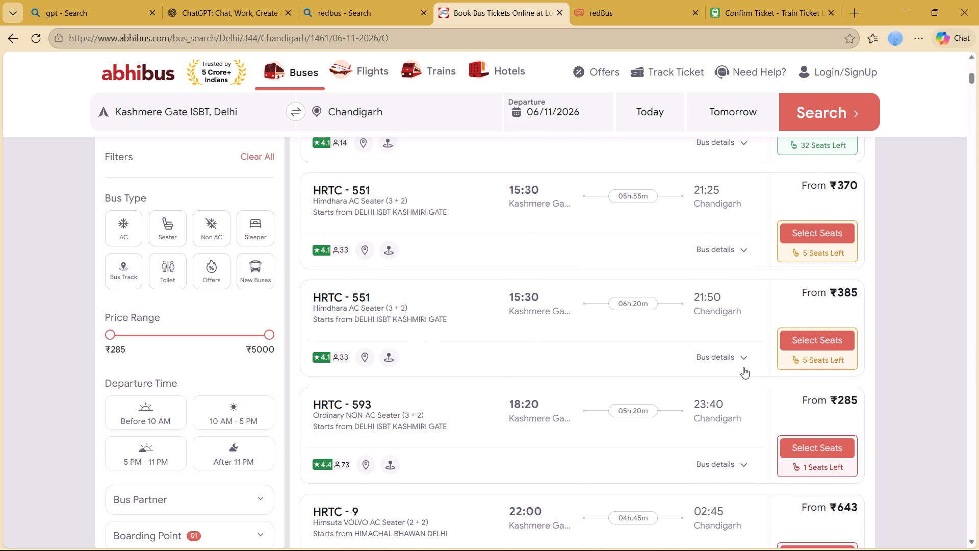
scroll(743, 367, "down", 2)
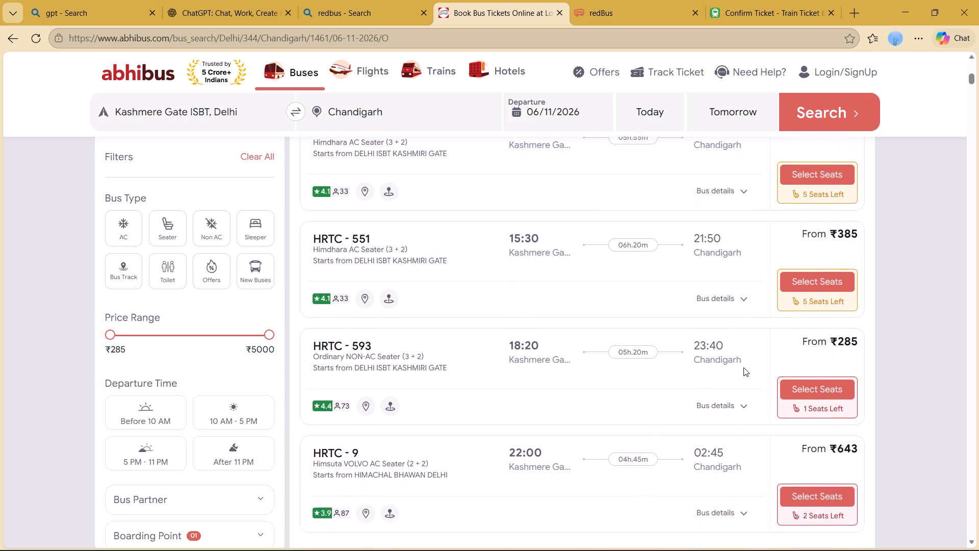
scroll(743, 367, "down", 2)
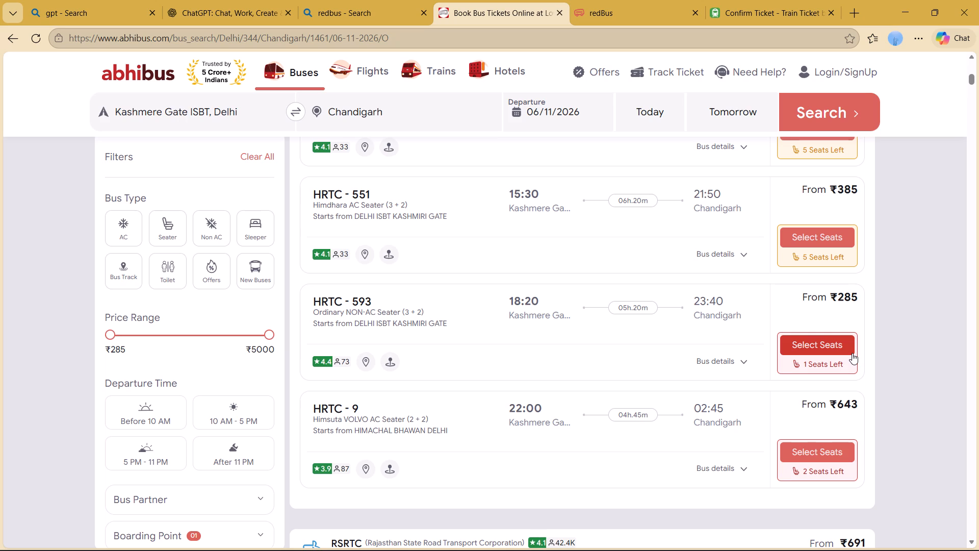
scroll(852, 353, "down", 1)
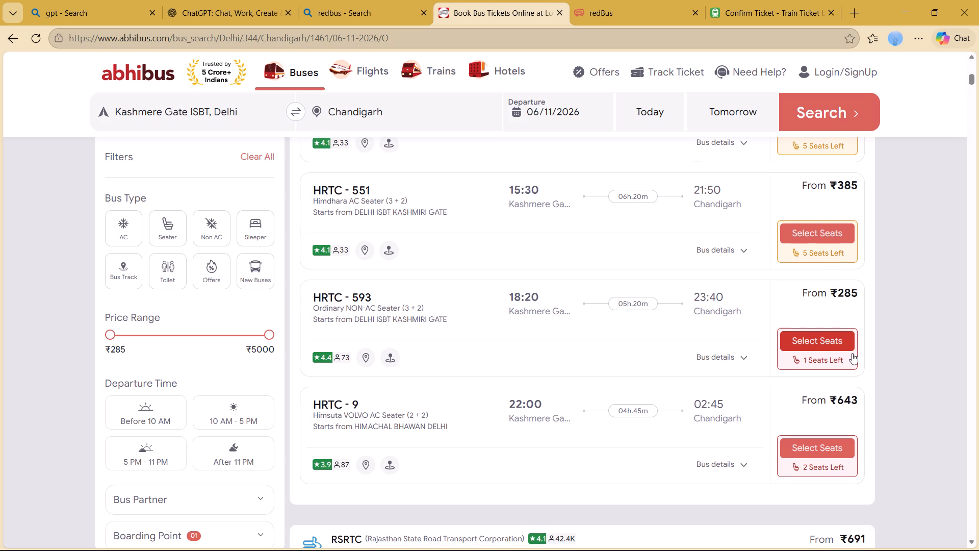
scroll(852, 353, "down", 2)
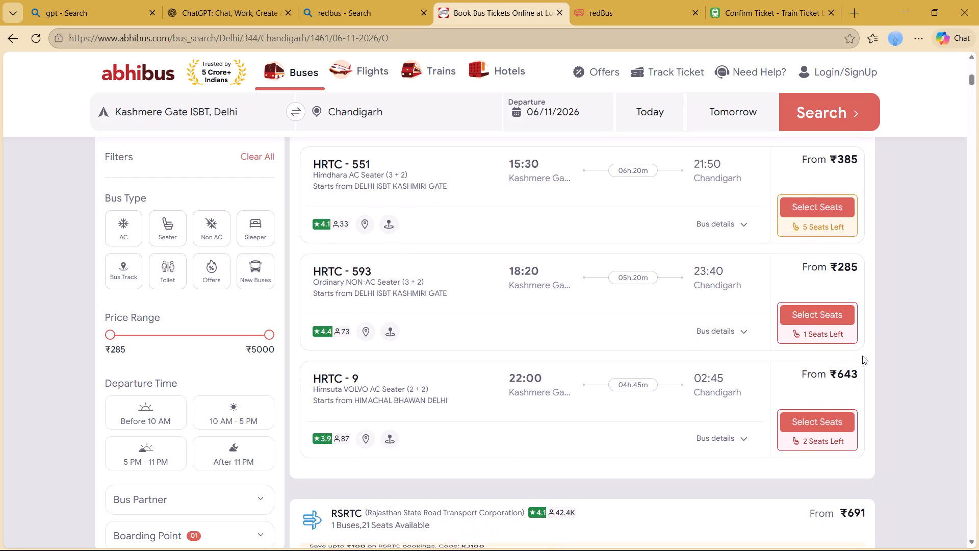
Examine the bus types, timings, fares and seats of the other operators listed below HRTC, including the private buses.
scroll(905, 386, "down", 3)
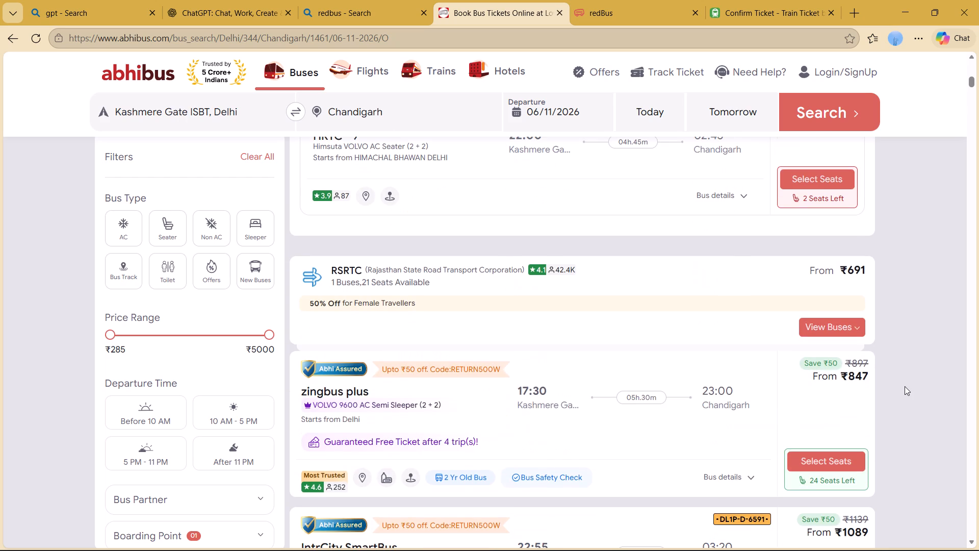
scroll(905, 386, "down", 15)
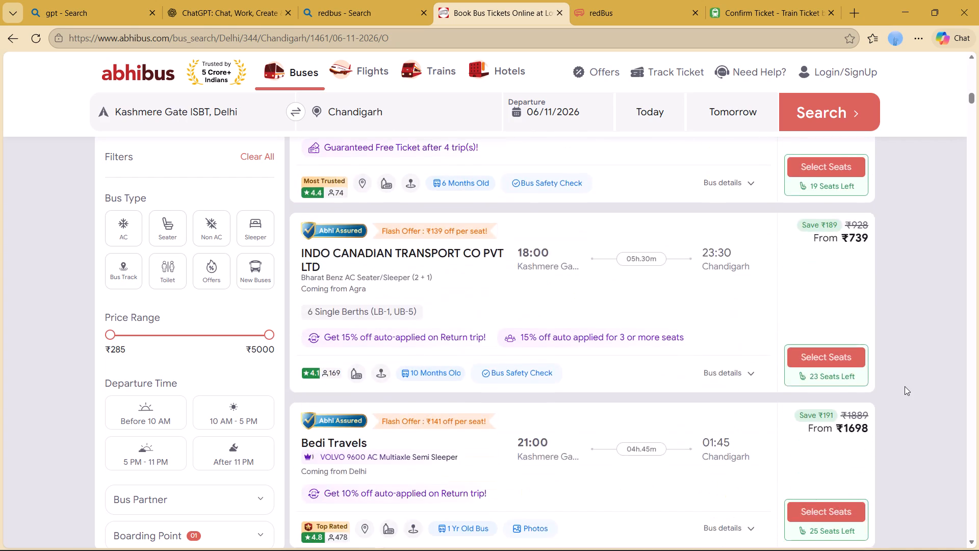
scroll(905, 386, "down", 5)
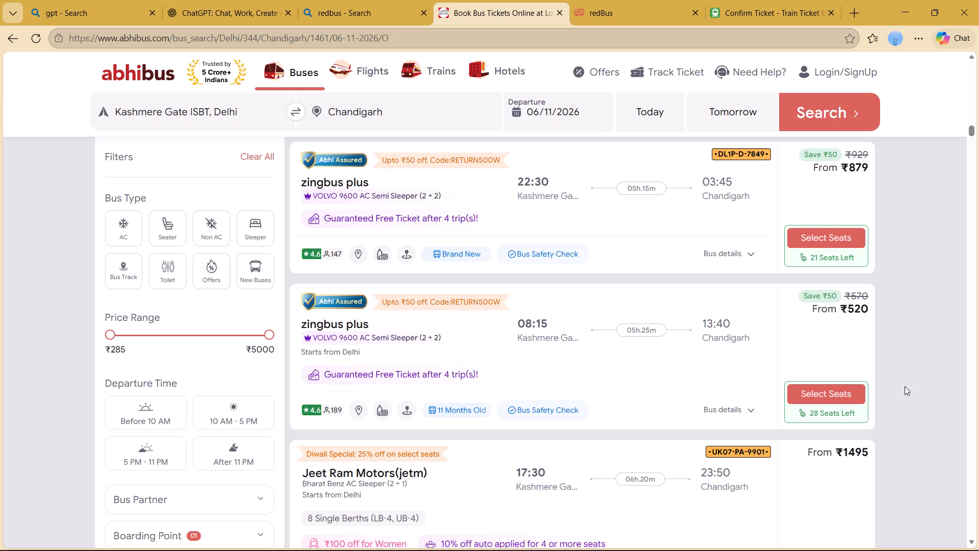
scroll(905, 386, "down", 3)
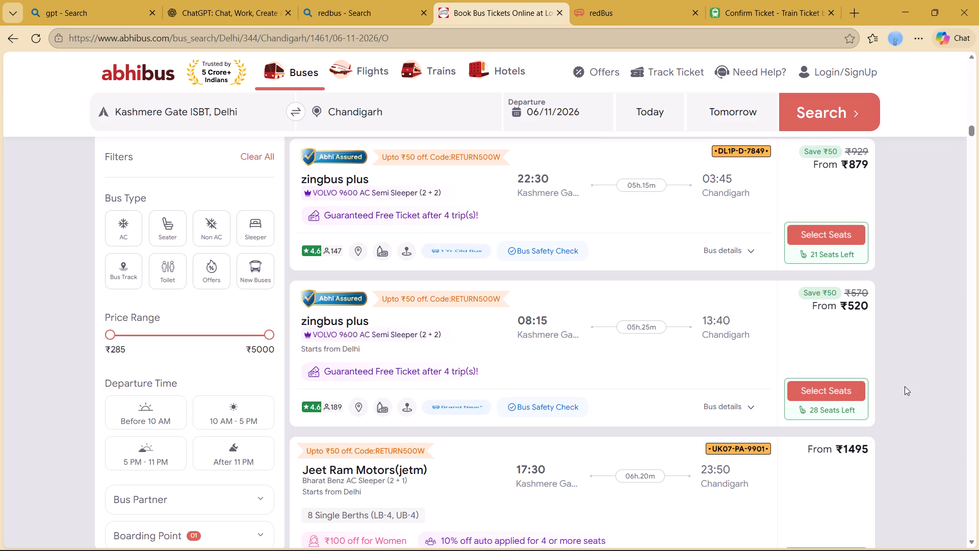